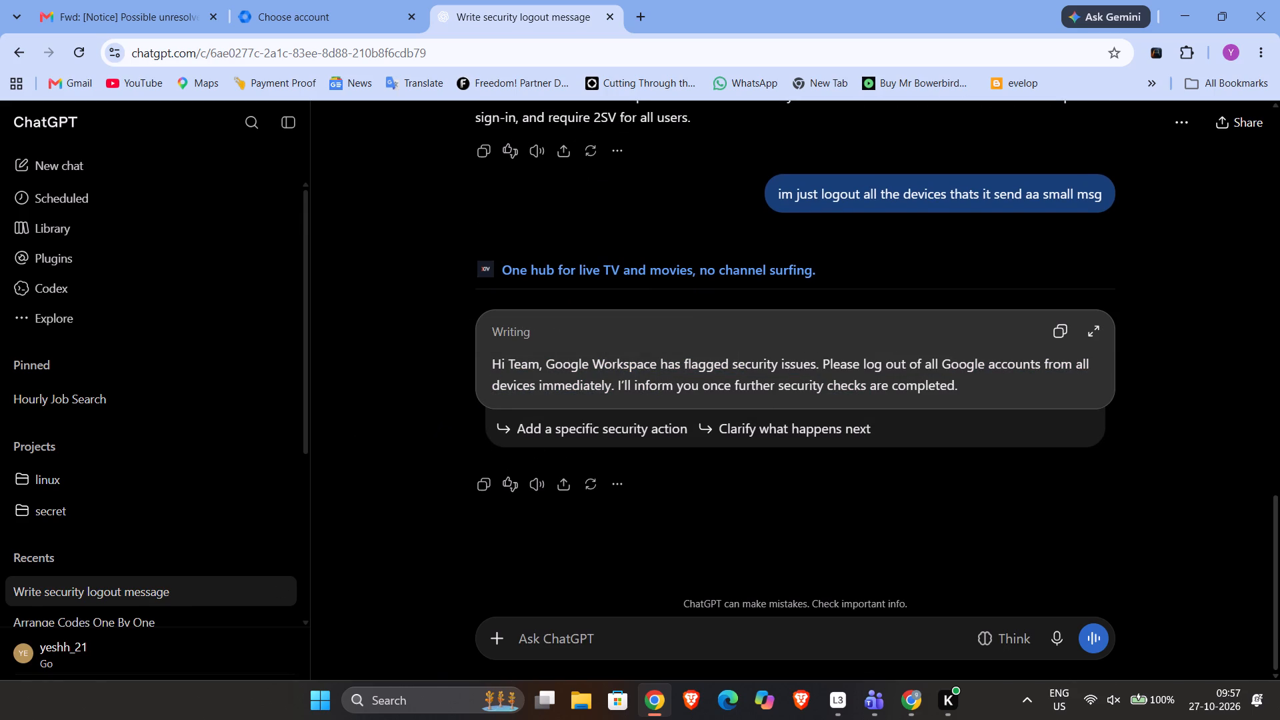
left_click(1062, 326)
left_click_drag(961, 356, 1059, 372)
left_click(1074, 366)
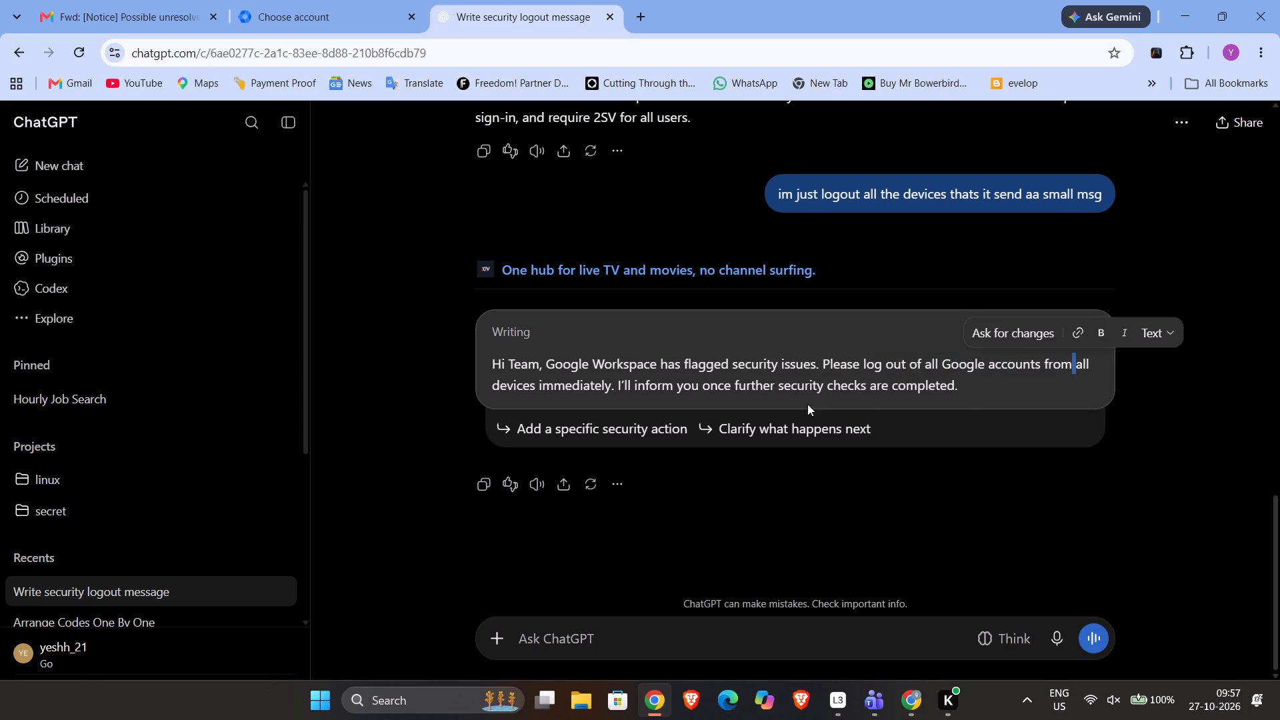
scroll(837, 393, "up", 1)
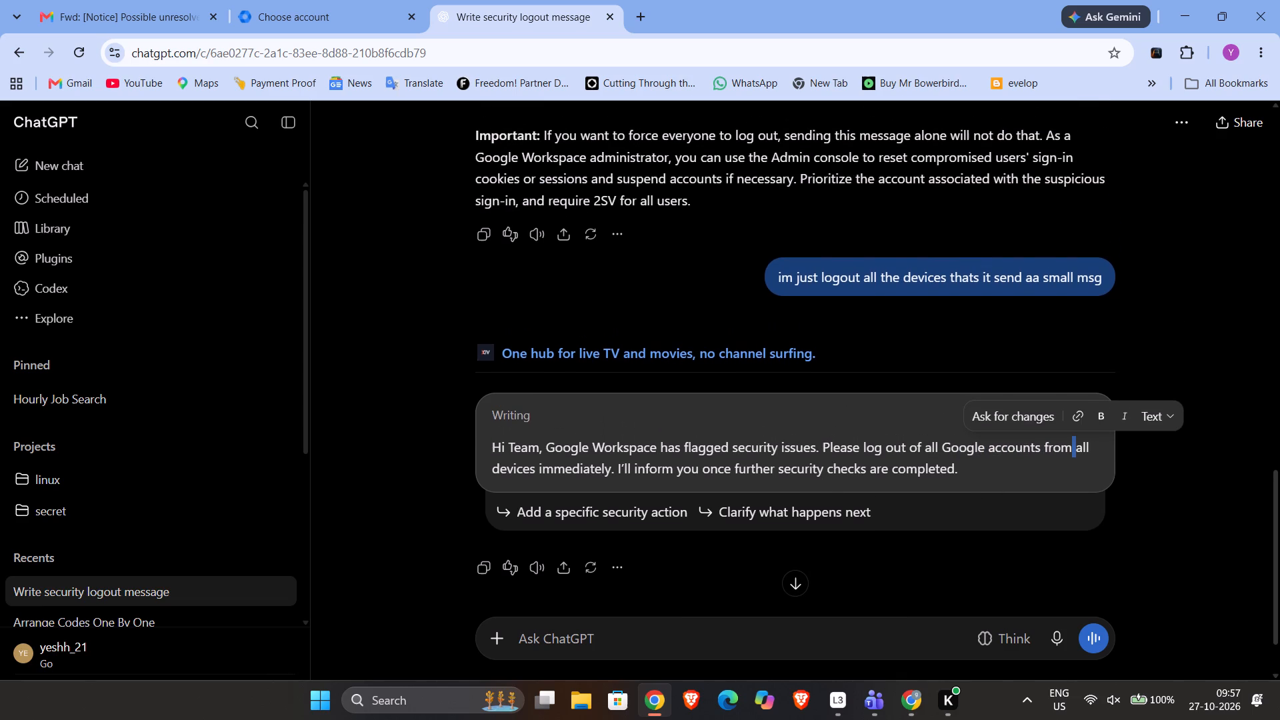
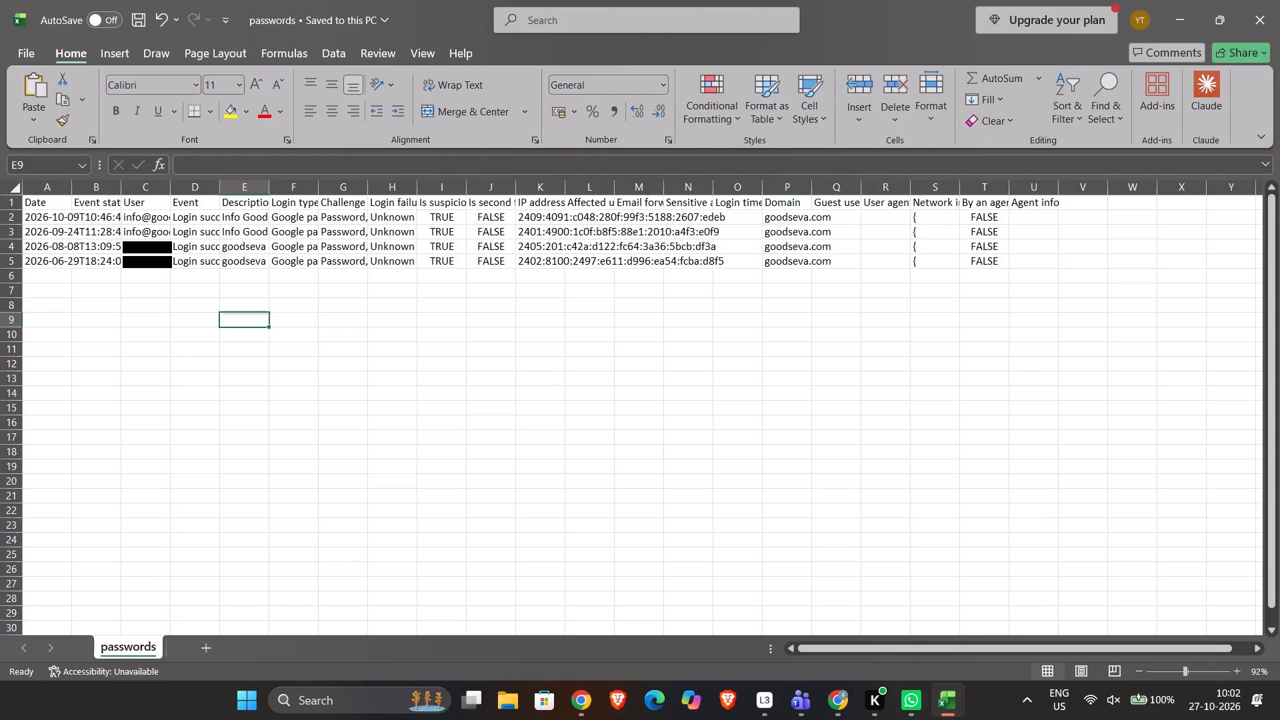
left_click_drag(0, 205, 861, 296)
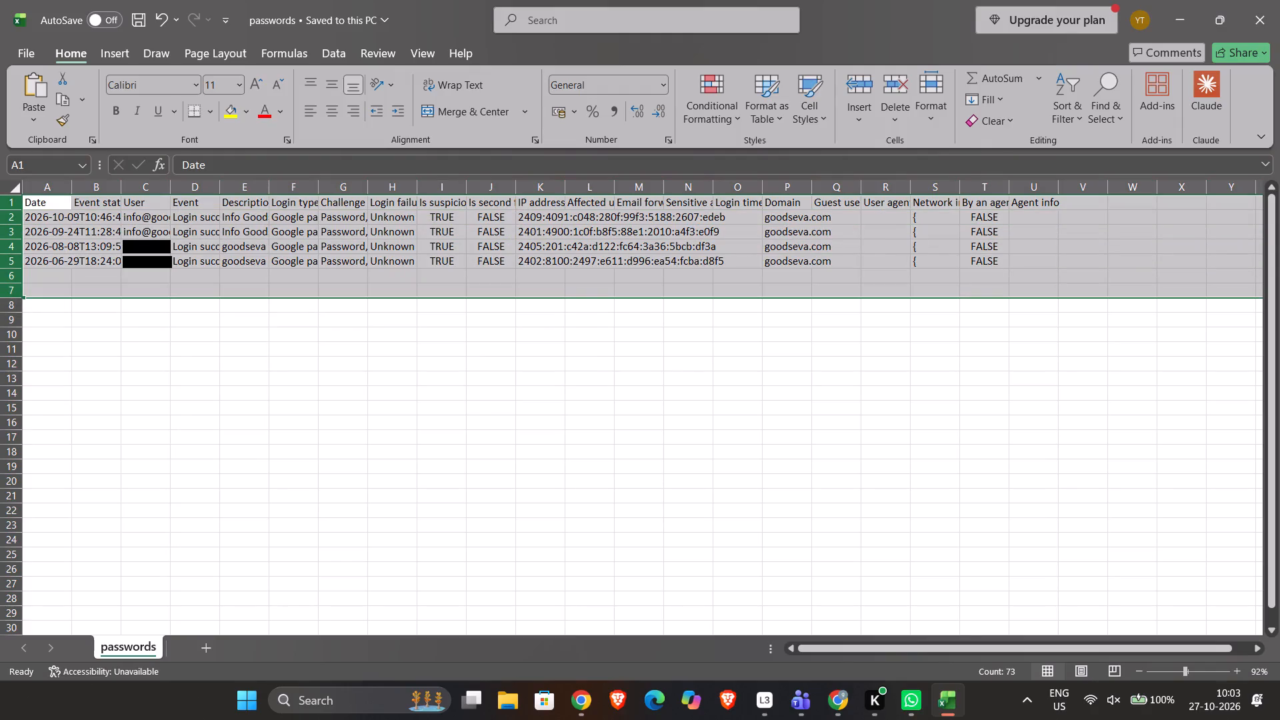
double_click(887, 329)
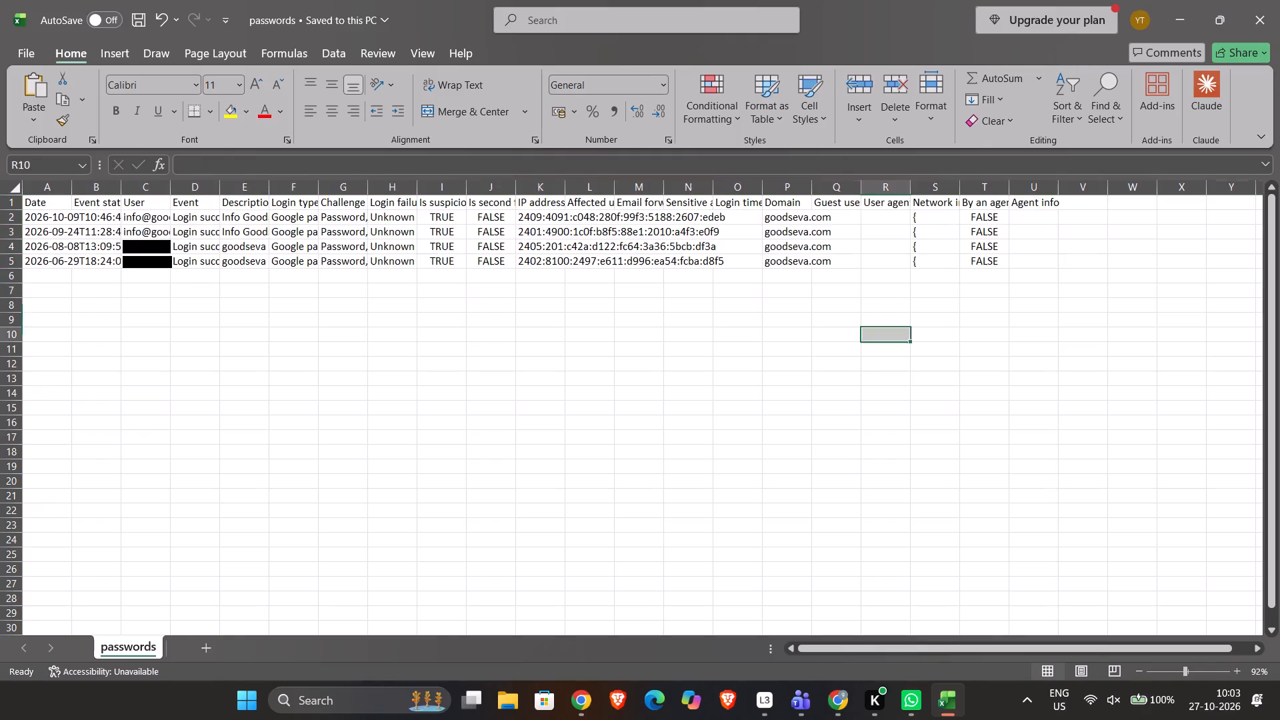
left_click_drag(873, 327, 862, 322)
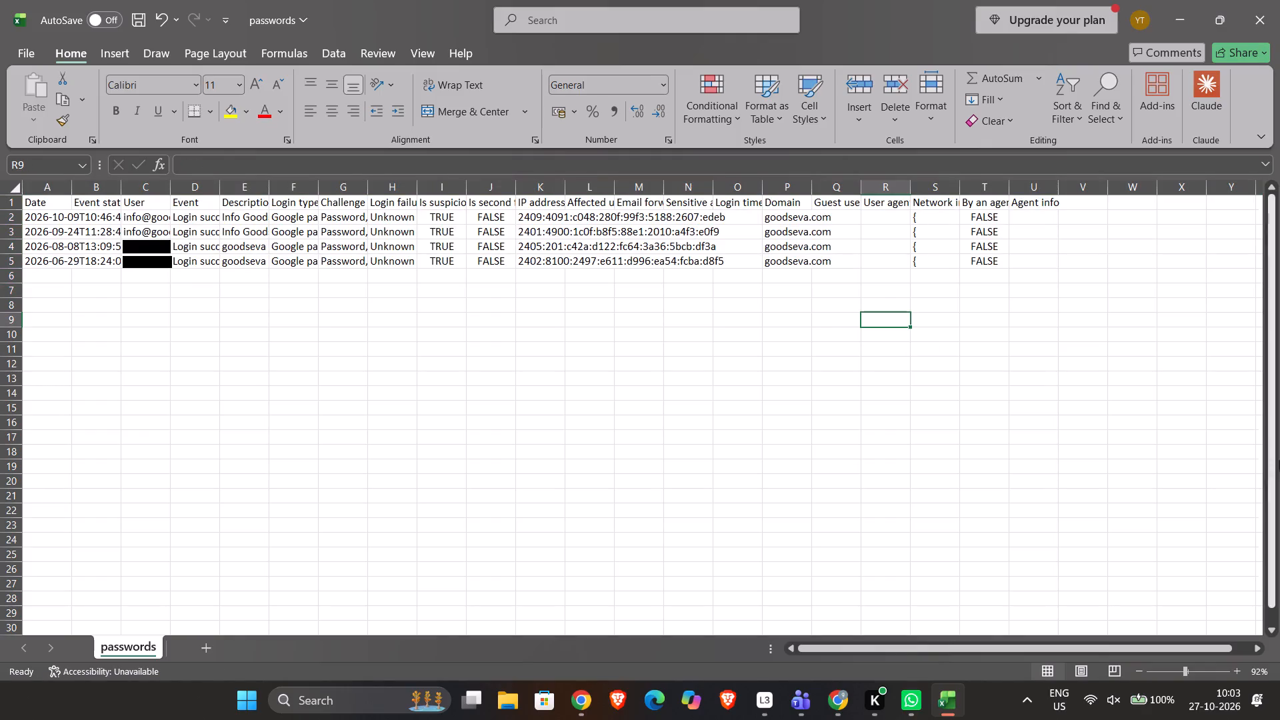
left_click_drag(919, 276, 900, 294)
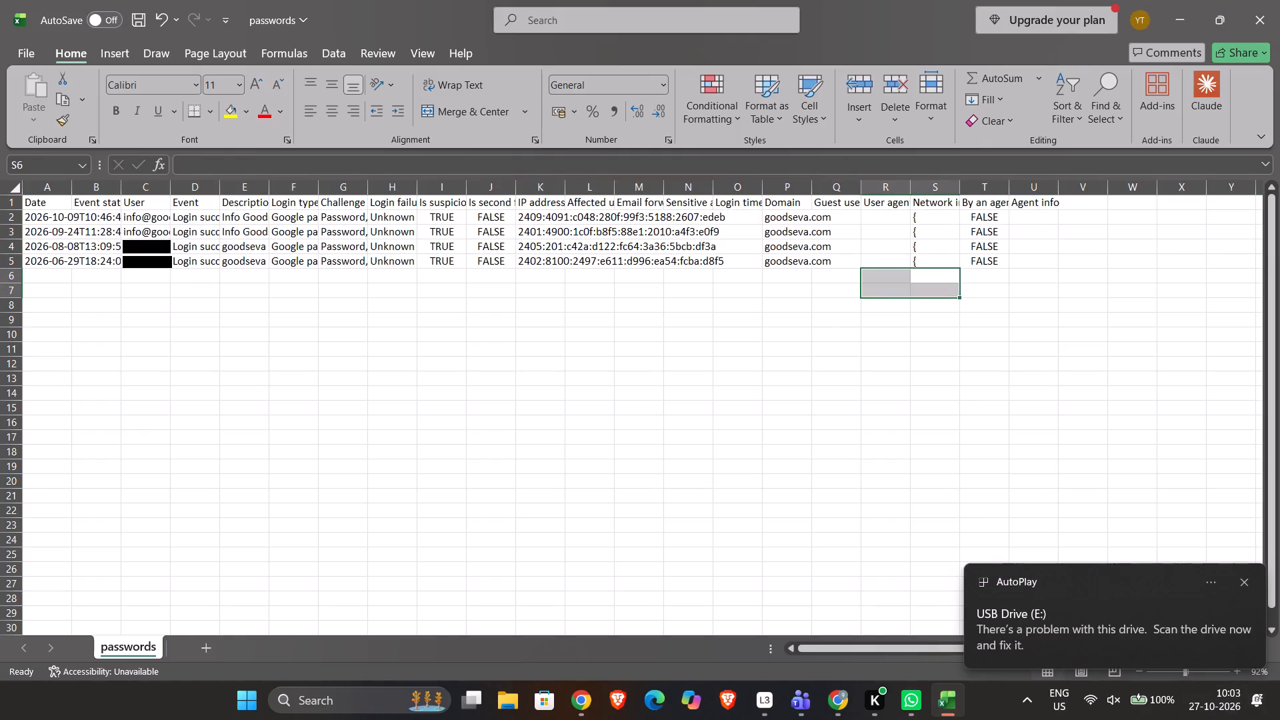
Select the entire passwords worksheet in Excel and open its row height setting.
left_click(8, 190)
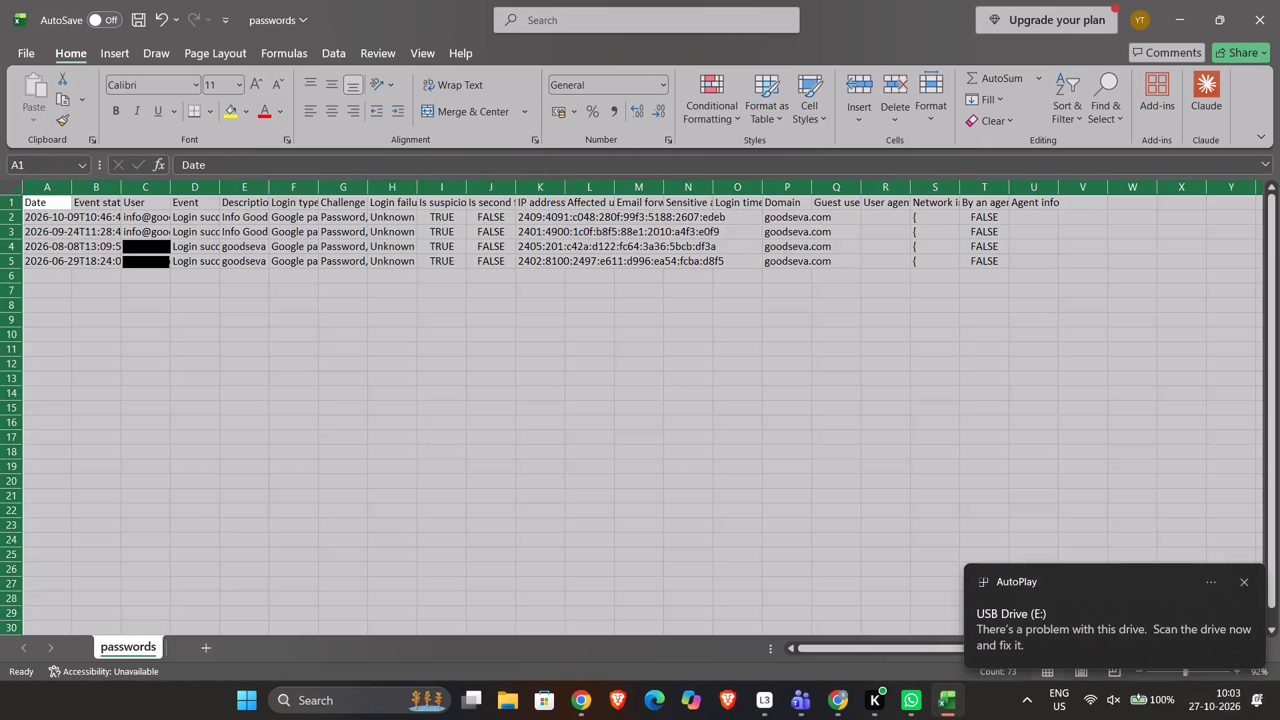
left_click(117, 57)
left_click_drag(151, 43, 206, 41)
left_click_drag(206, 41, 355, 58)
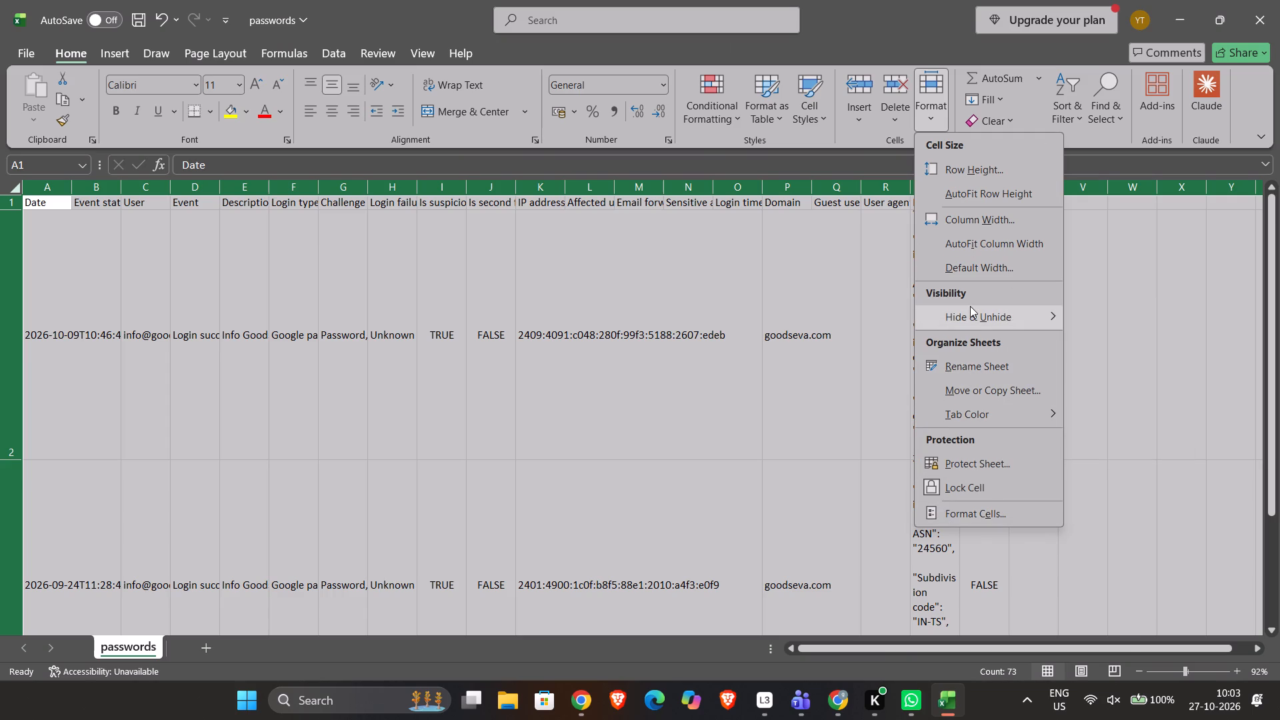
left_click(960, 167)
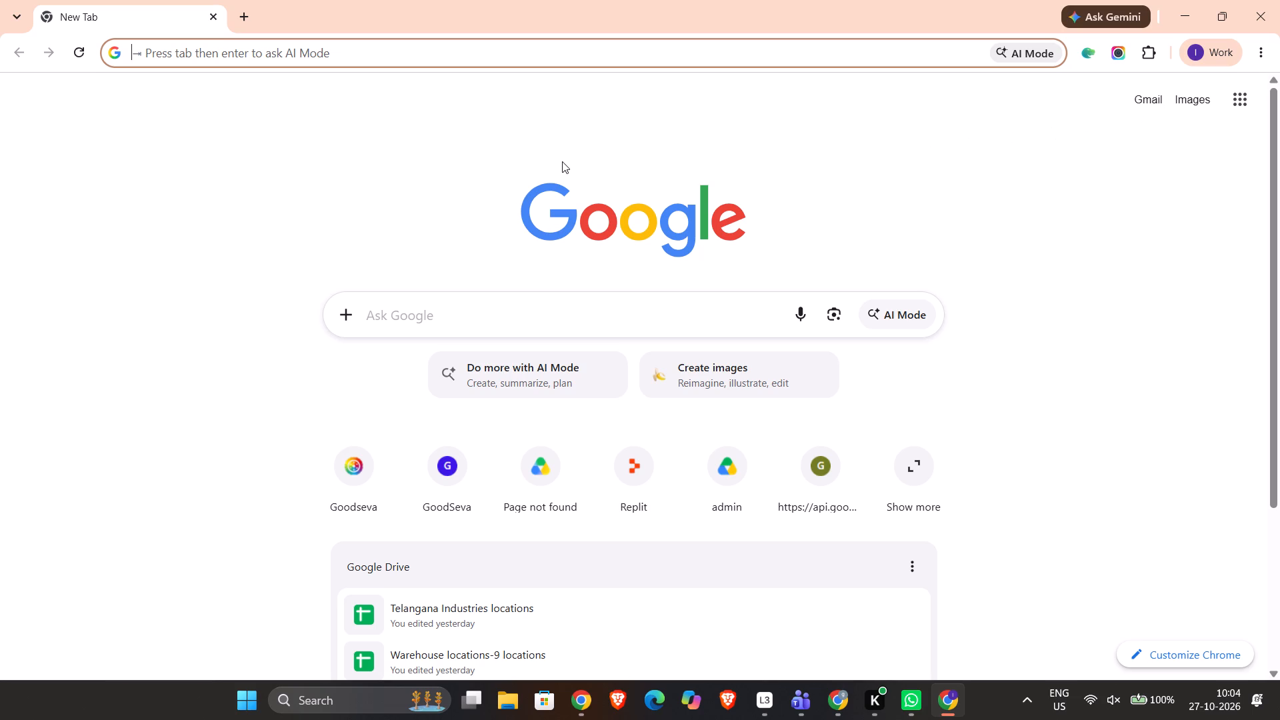
In Chrome, search for "sheets", open a new blank Google Sheets spreadsheet and dismiss the pre-built tables suggestions.
type("sheets")
key("Return")
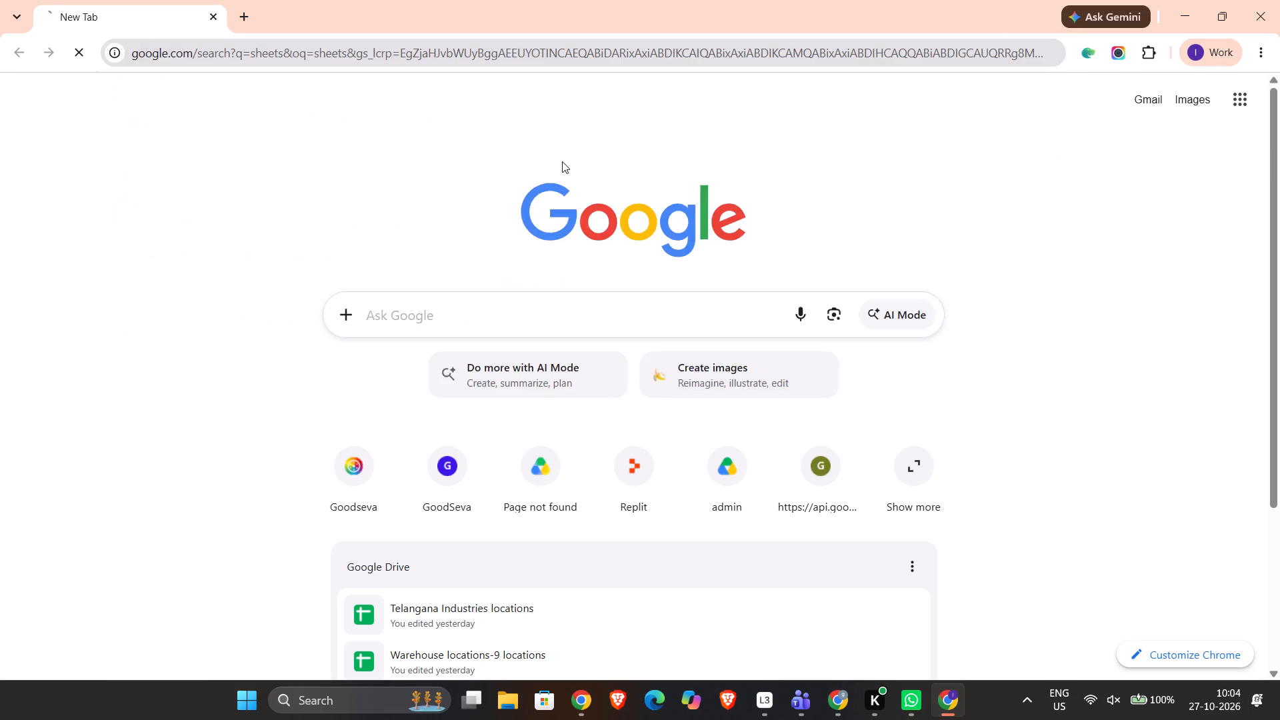
left_click(284, 260)
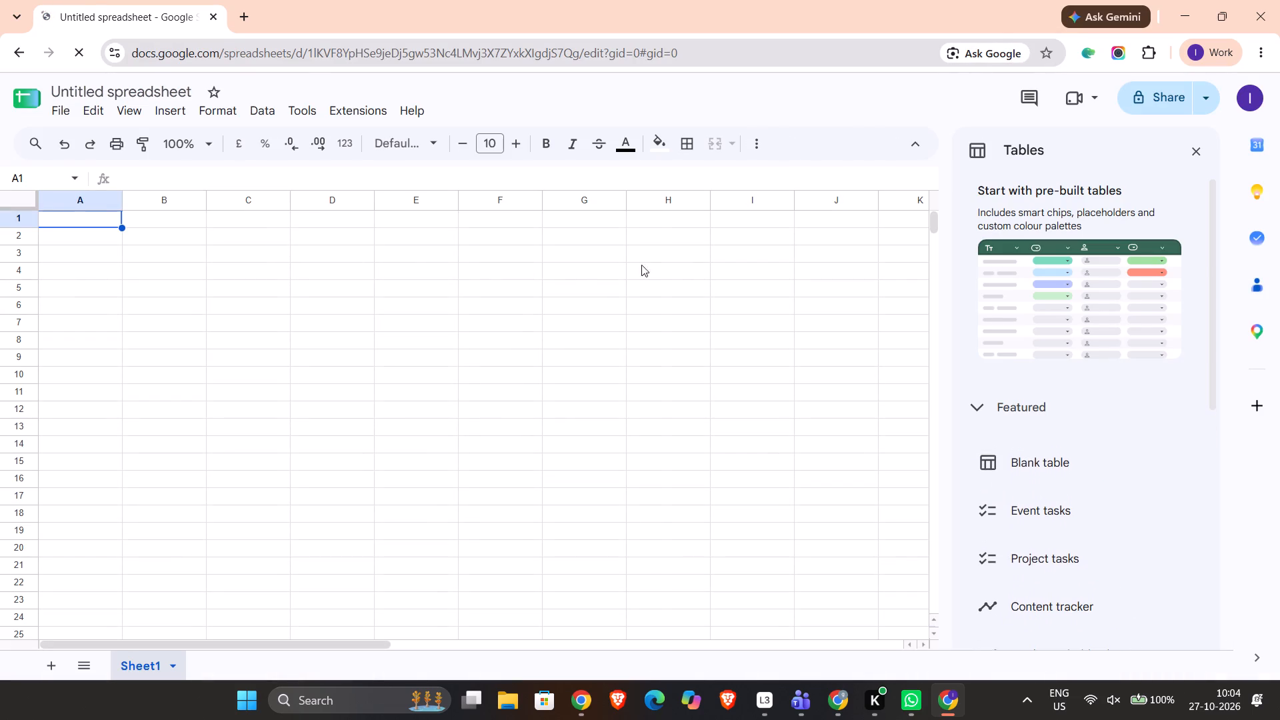
left_click(1201, 151)
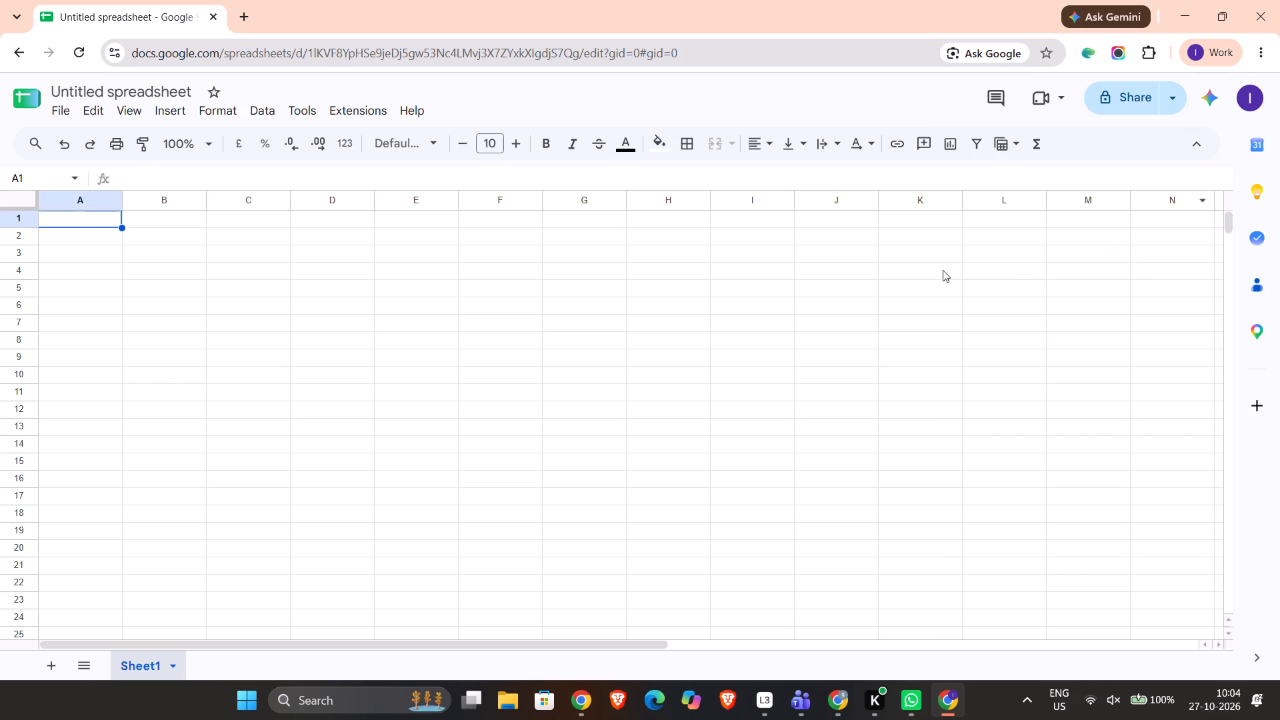
Import the passwords file into the blank spreadsheet by uploading it from the computer.
left_click(63, 115)
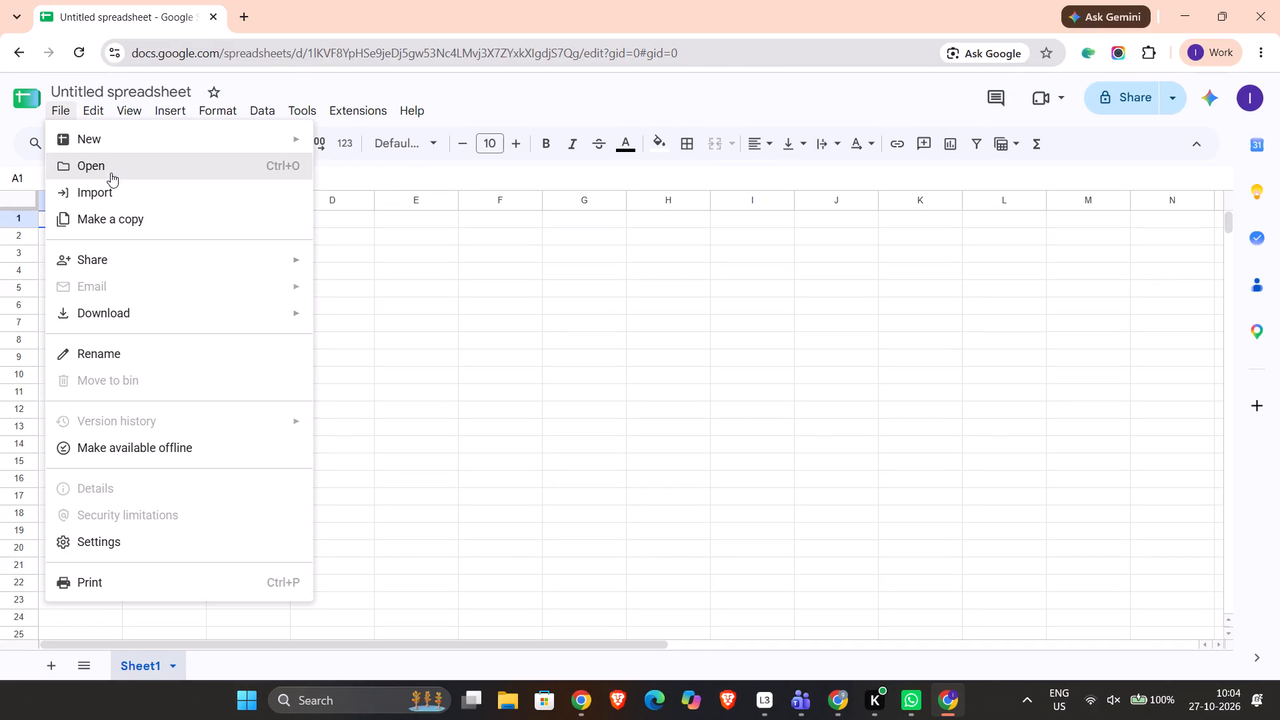
left_click(114, 192)
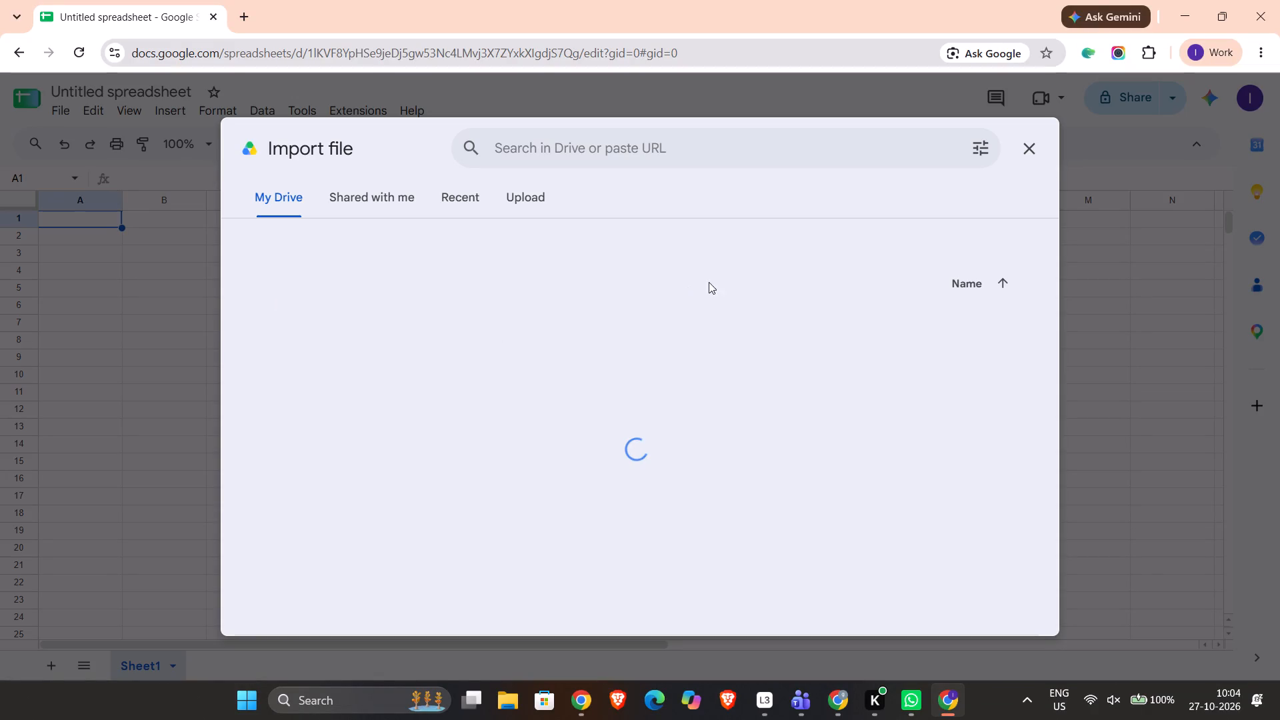
left_click(525, 209)
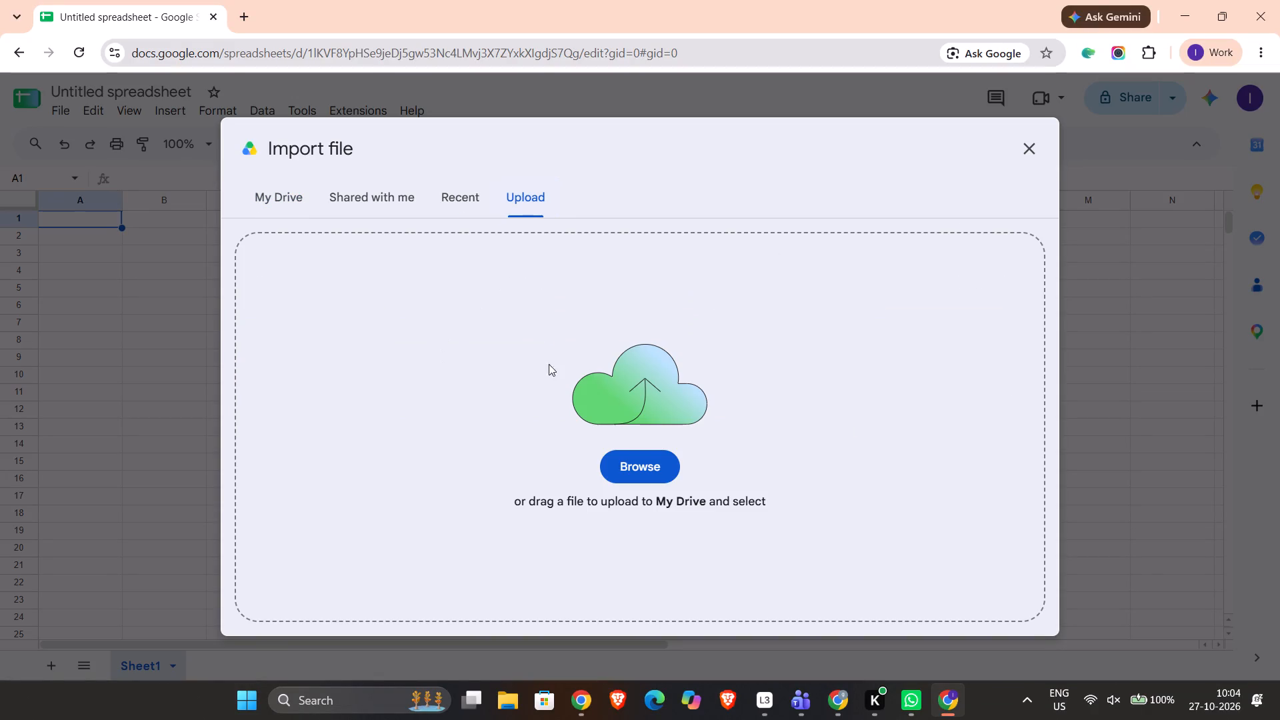
left_click(641, 474)
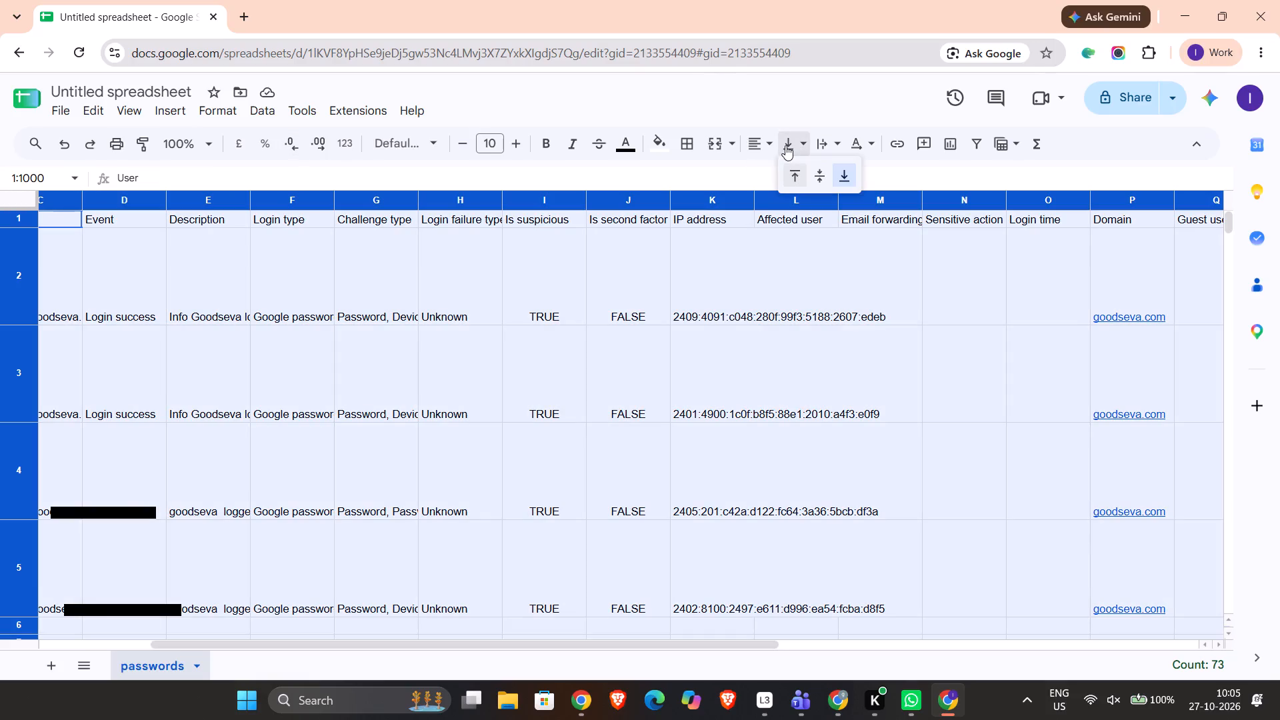
Align the contents of all cells in the passwords sheet vertically to the top.
left_click(793, 183)
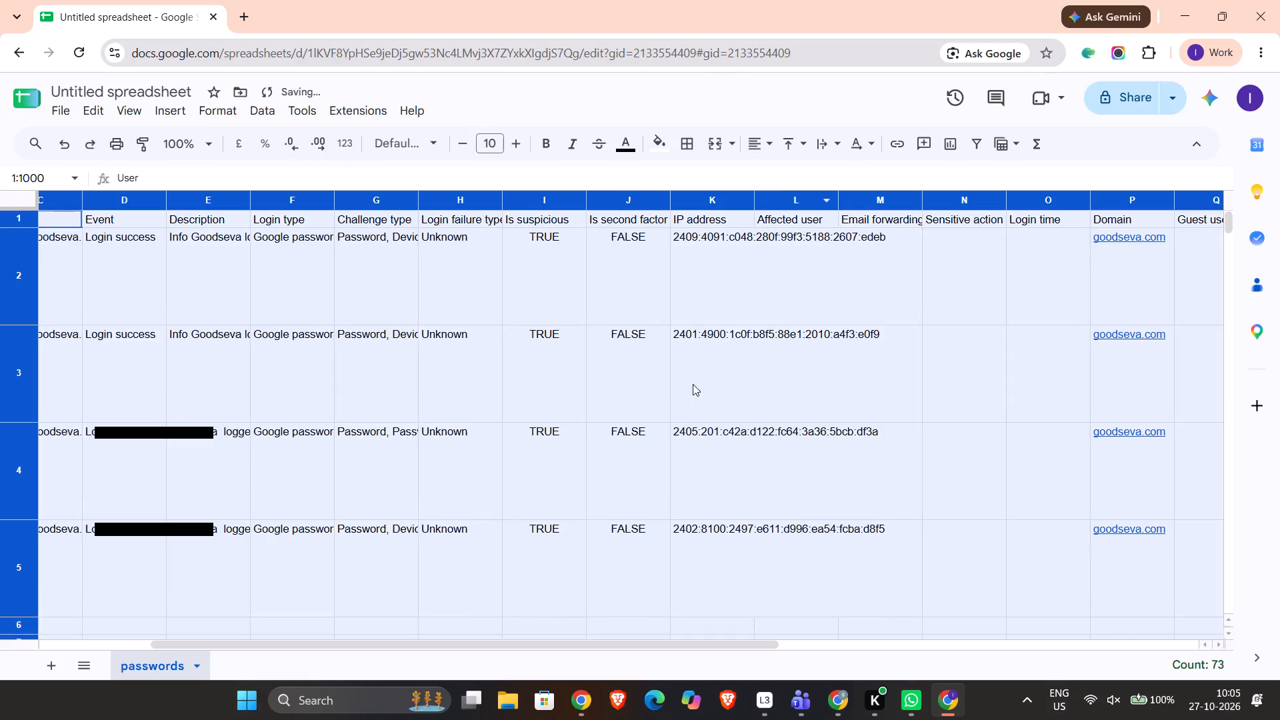
left_click(626, 485)
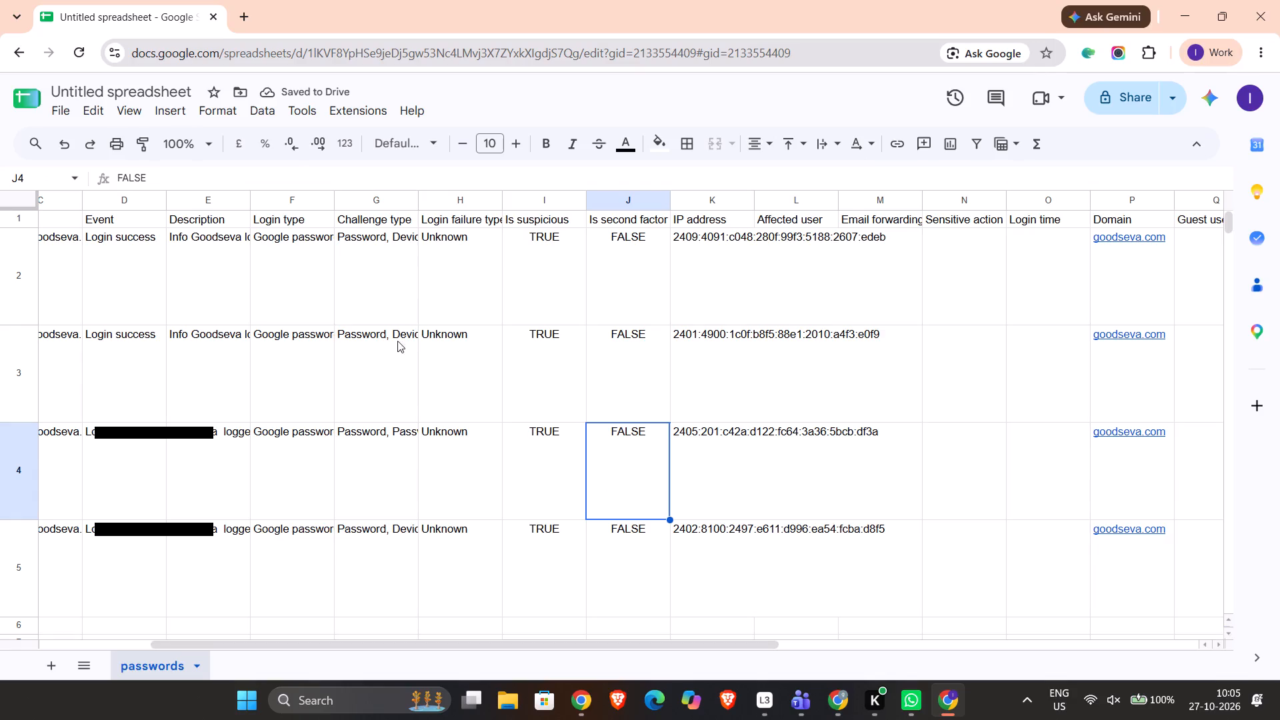
Select the entire passwords sheet from column A onward and open the text wrapping options for its cells.
left_click(14, 179)
scroll(71, 226, "up", 6)
scroll(54, 266, "right", 2)
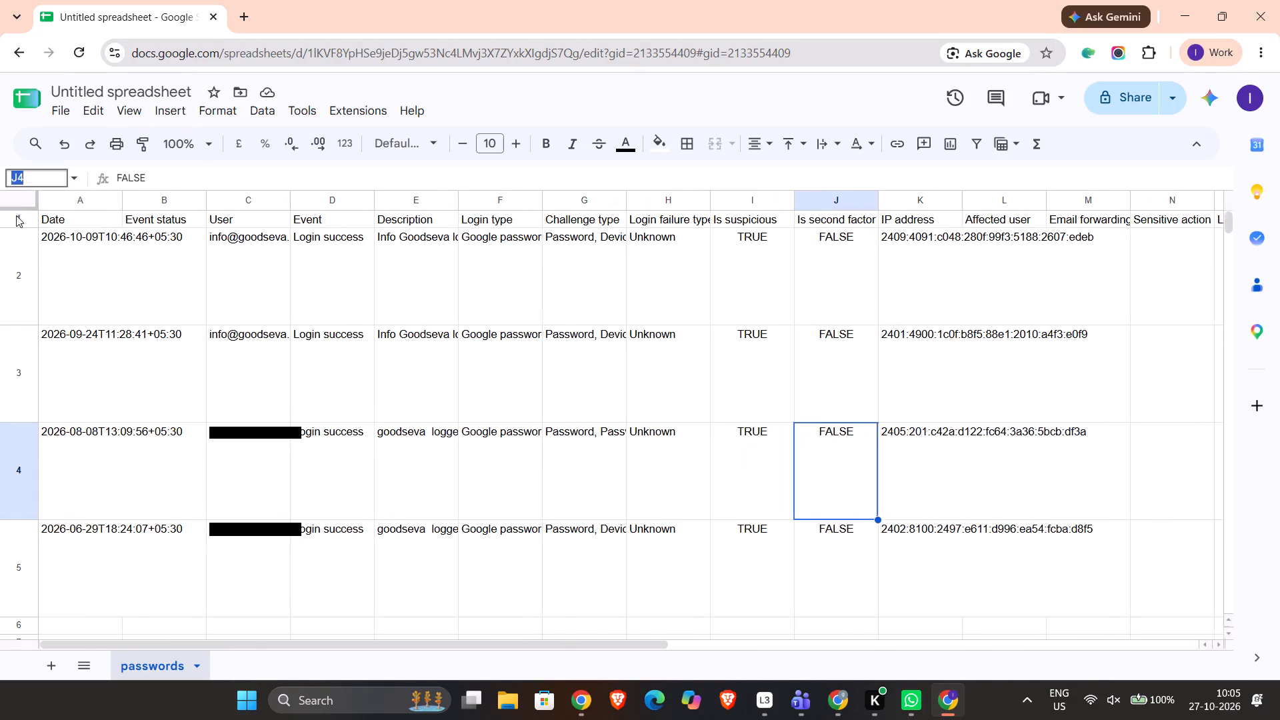
left_click(17, 215)
left_click(20, 208)
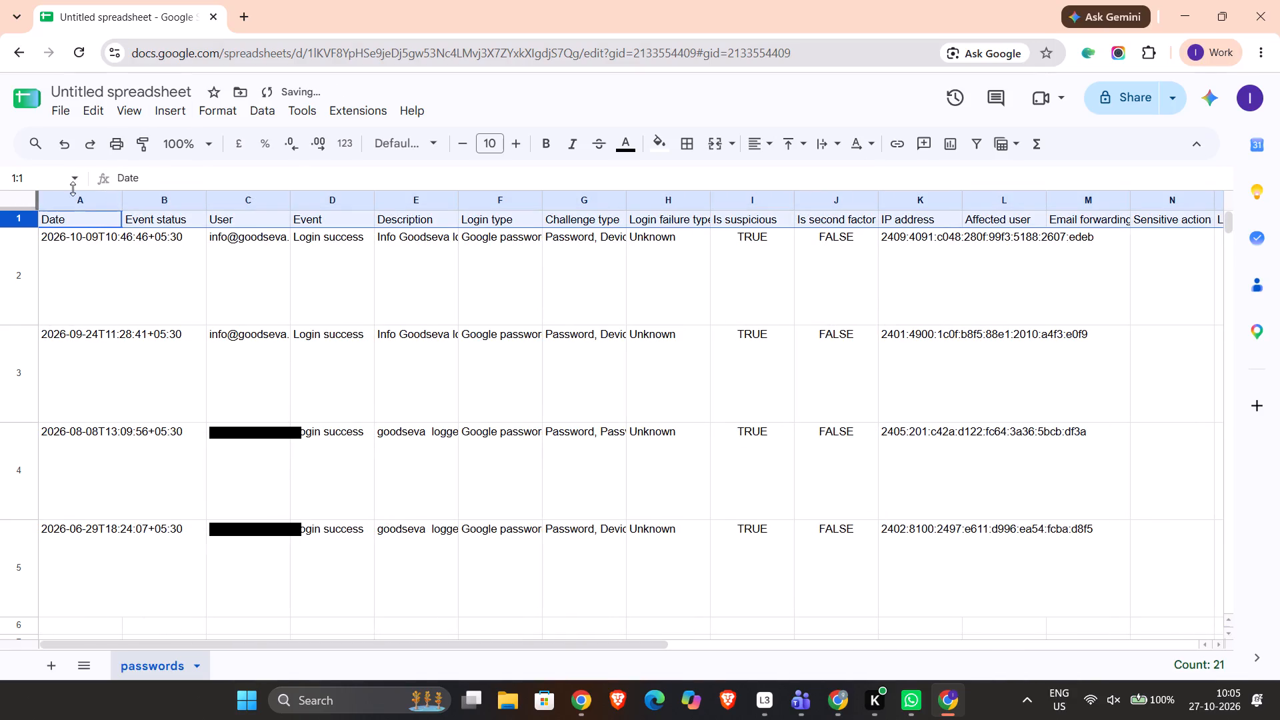
left_click(15, 197)
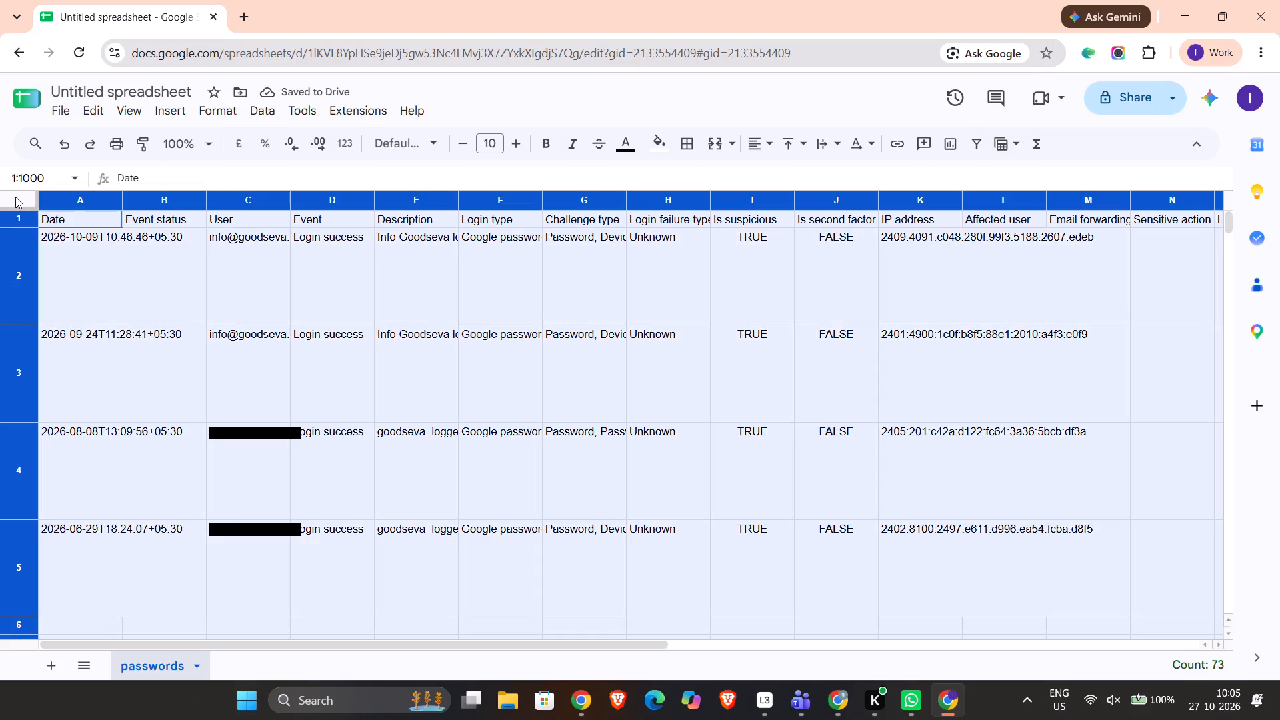
left_click(208, 111)
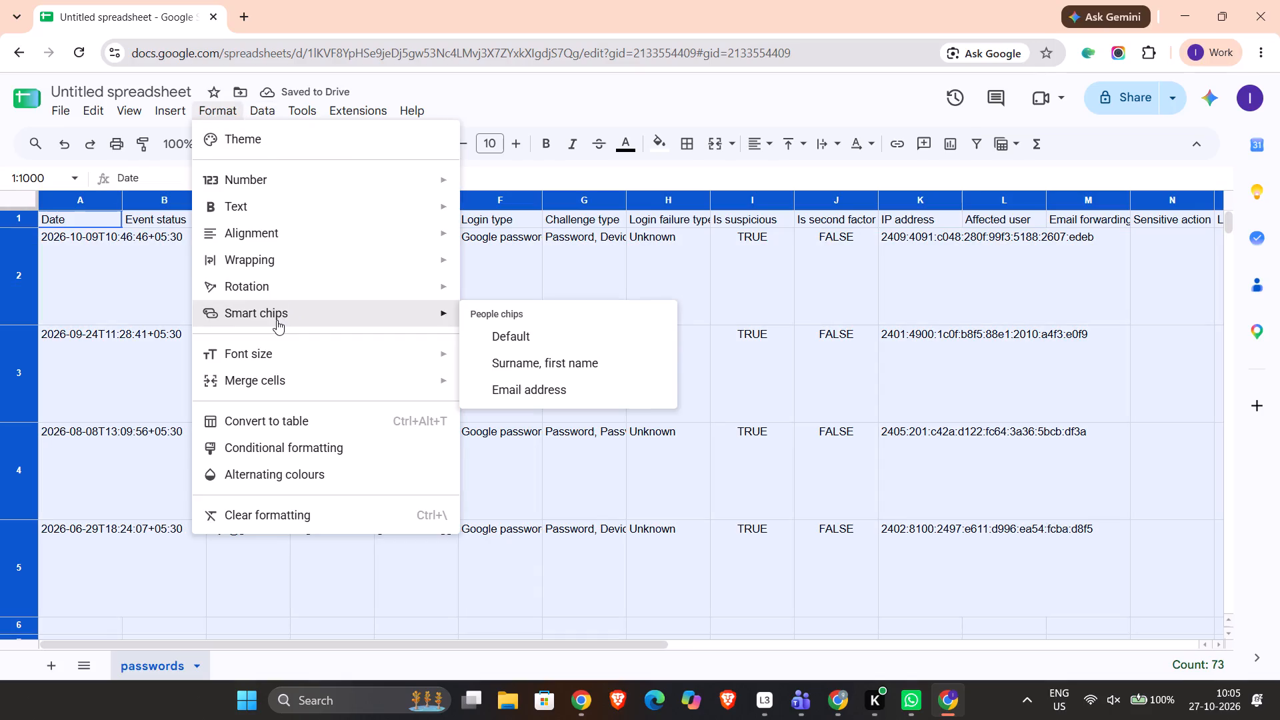
left_click(287, 253)
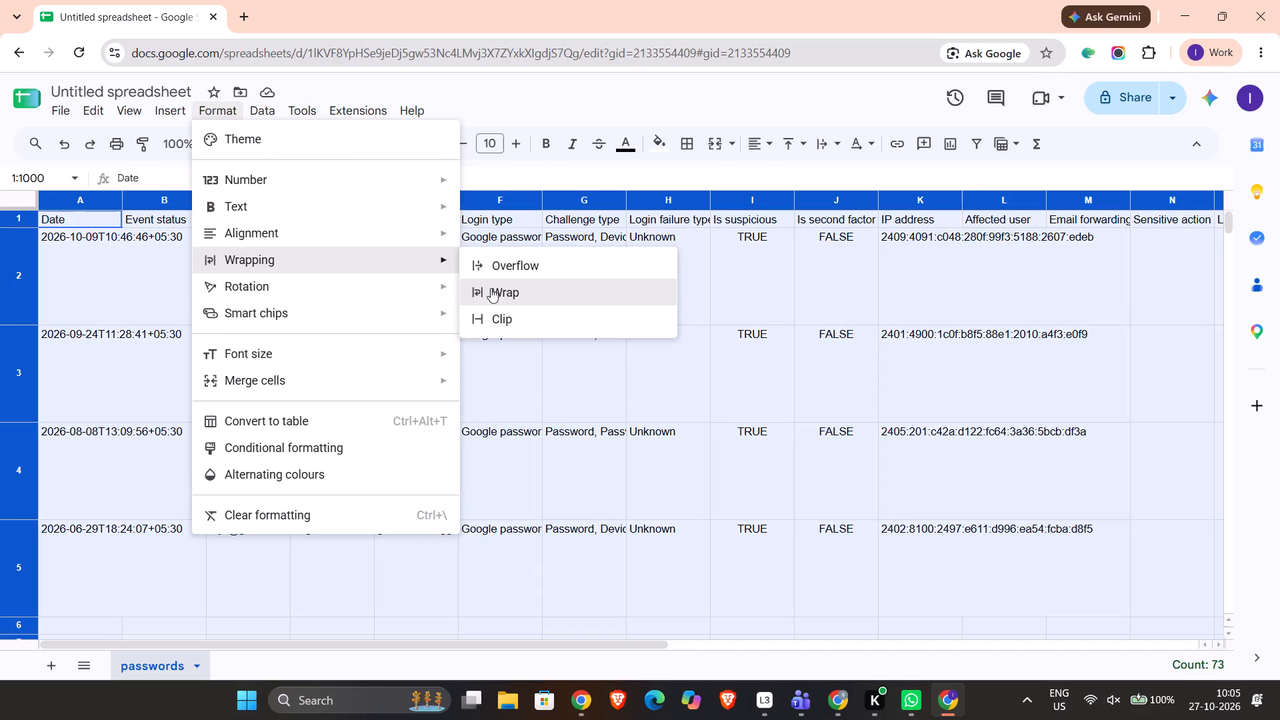
Apply text wrapping to all cells of the passwords sheet.
left_click(501, 295)
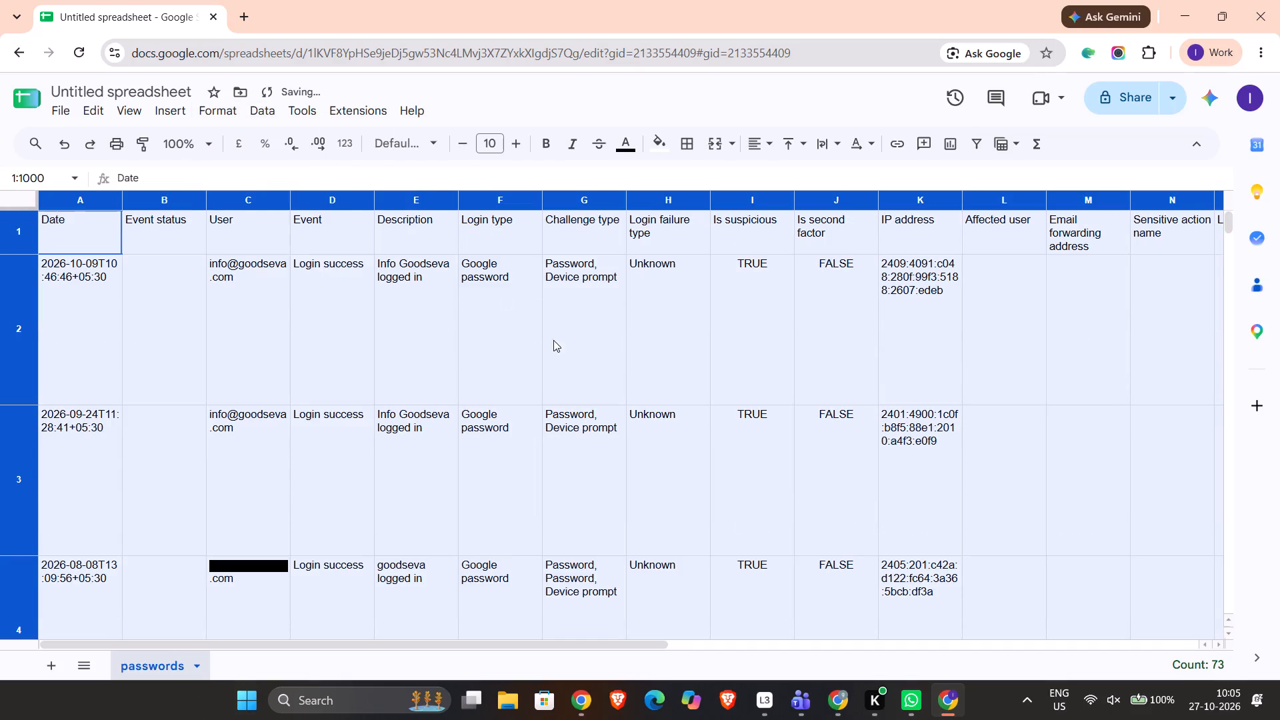
left_click(555, 328)
Examine the Network info column of the suspicious login records, starting with the entry in row 2.
scroll(557, 323, "down", 1)
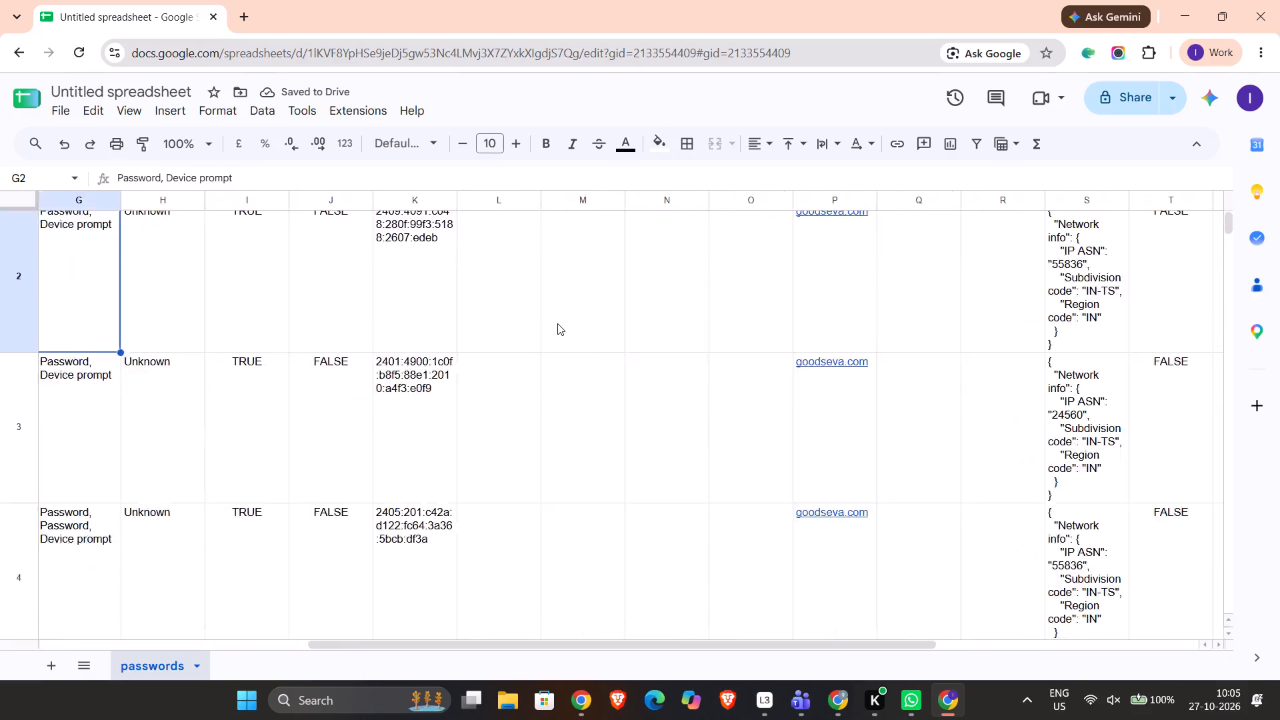
scroll(557, 323, "down", 1)
scroll(560, 323, "left", 6)
scroll(756, 321, "up", 2)
left_click(996, 301)
left_click_drag(1003, 305, 1005, 309)
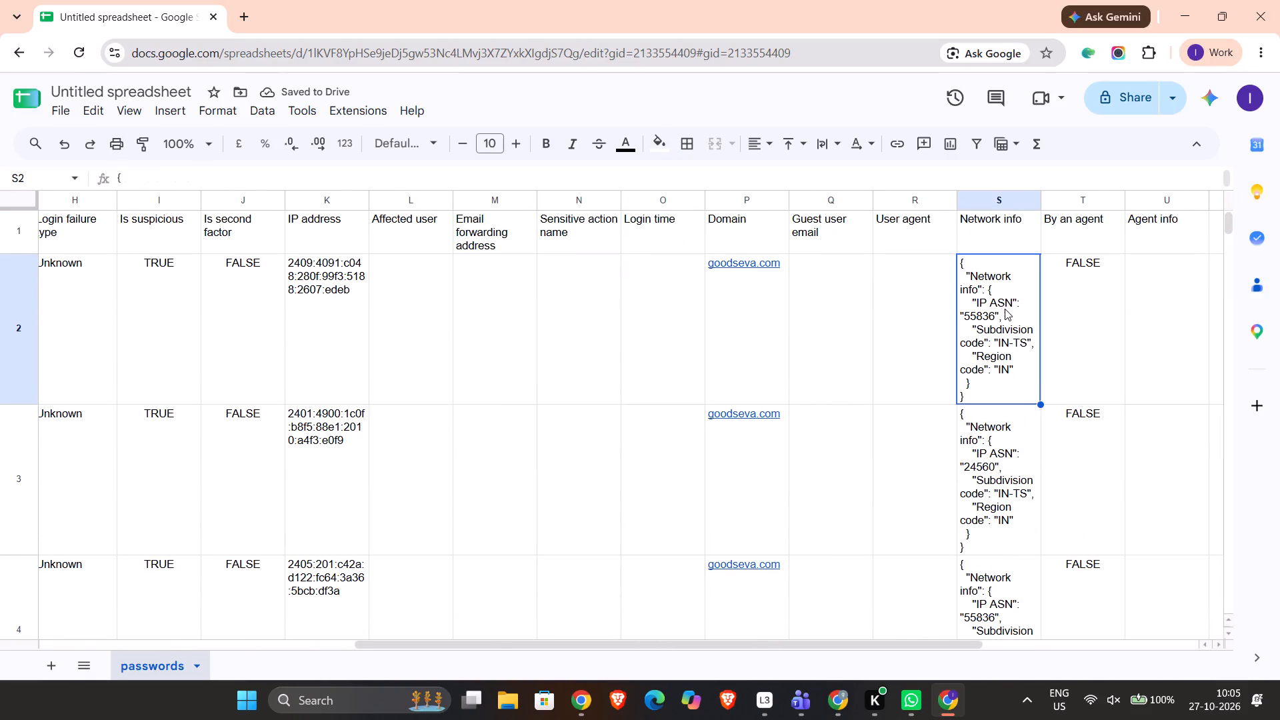
left_click_drag(1005, 309, 1005, 311)
left_click(1005, 311)
left_click(997, 315)
left_click_drag(989, 319, 989, 331)
scroll(1005, 349, "left", 1)
left_click(945, 353)
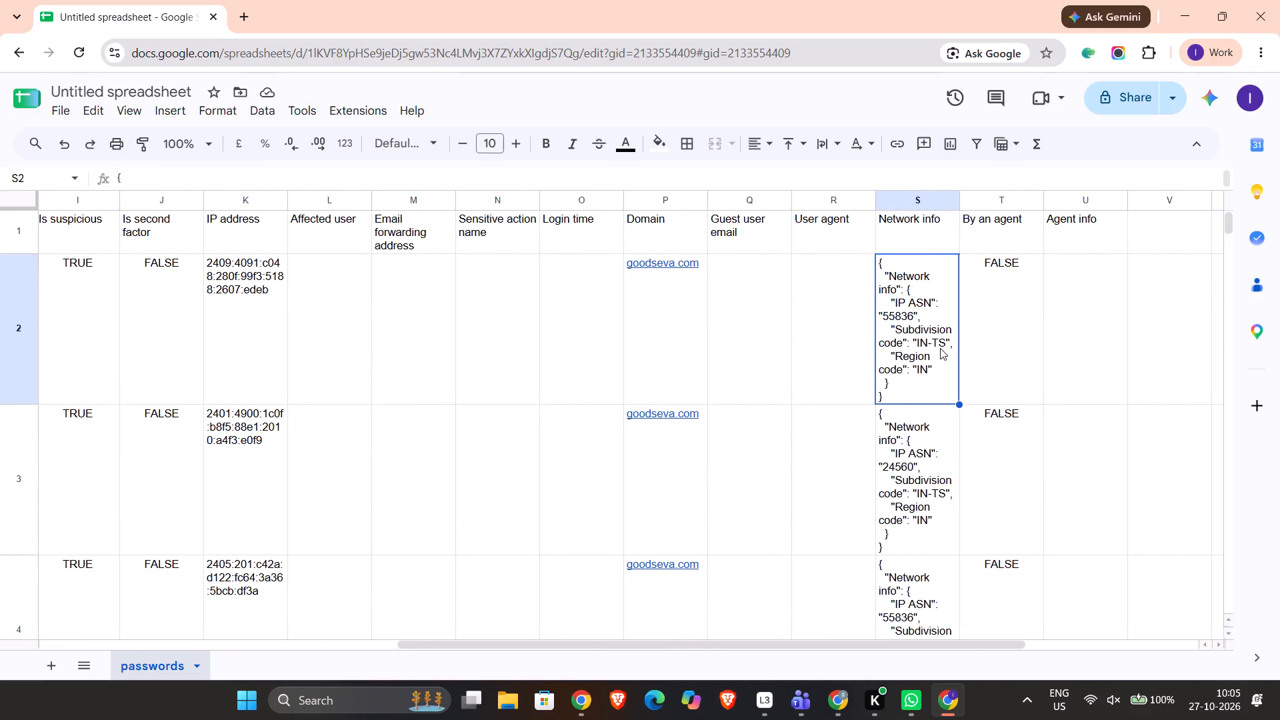
scroll(940, 348, "left", 1)
scroll(954, 500, "down", 3)
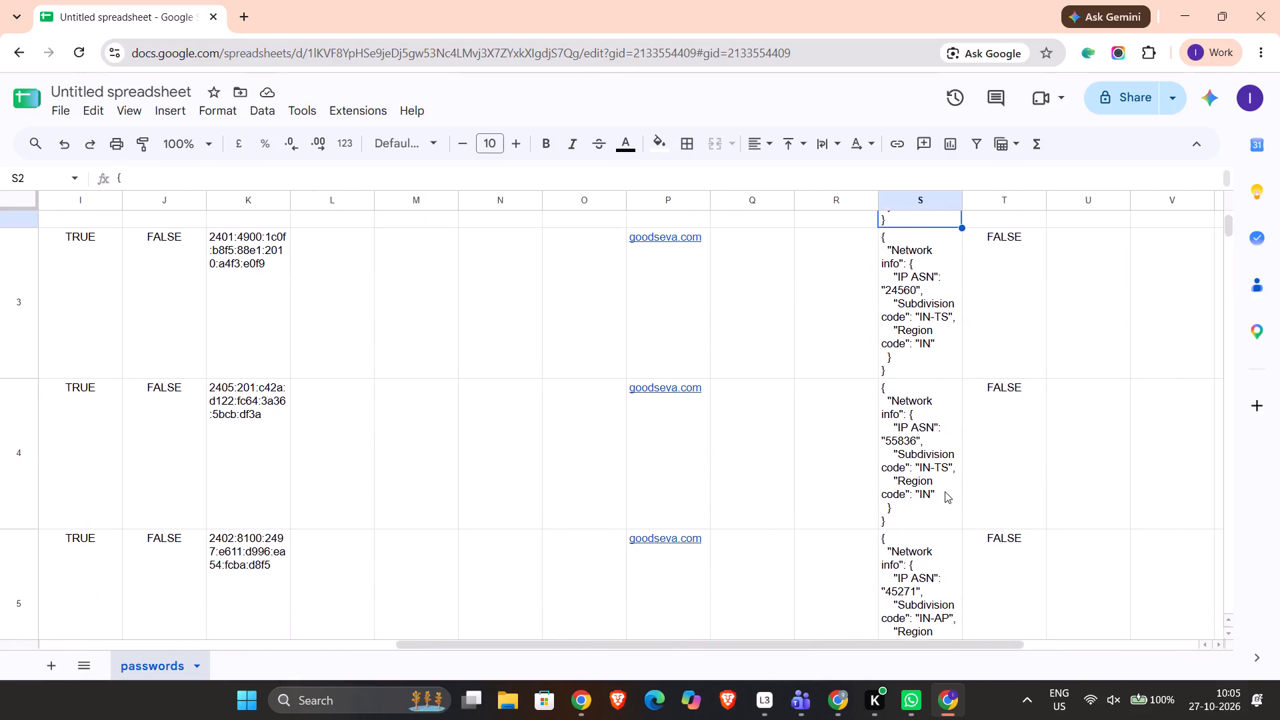
scroll(945, 491, "down", 1)
Open the Network info cell in row 5 to read its full contents, compare it with the rows above, and leave it unedited.
left_click(937, 537)
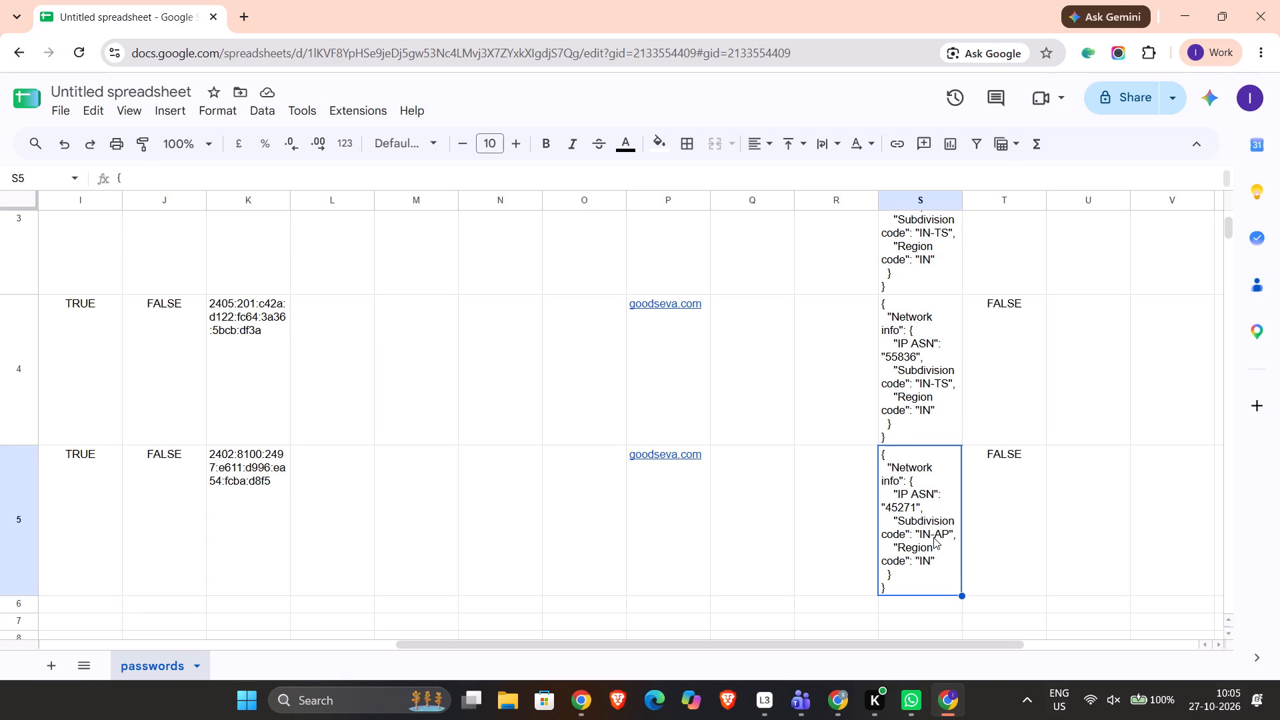
triple_click(939, 528)
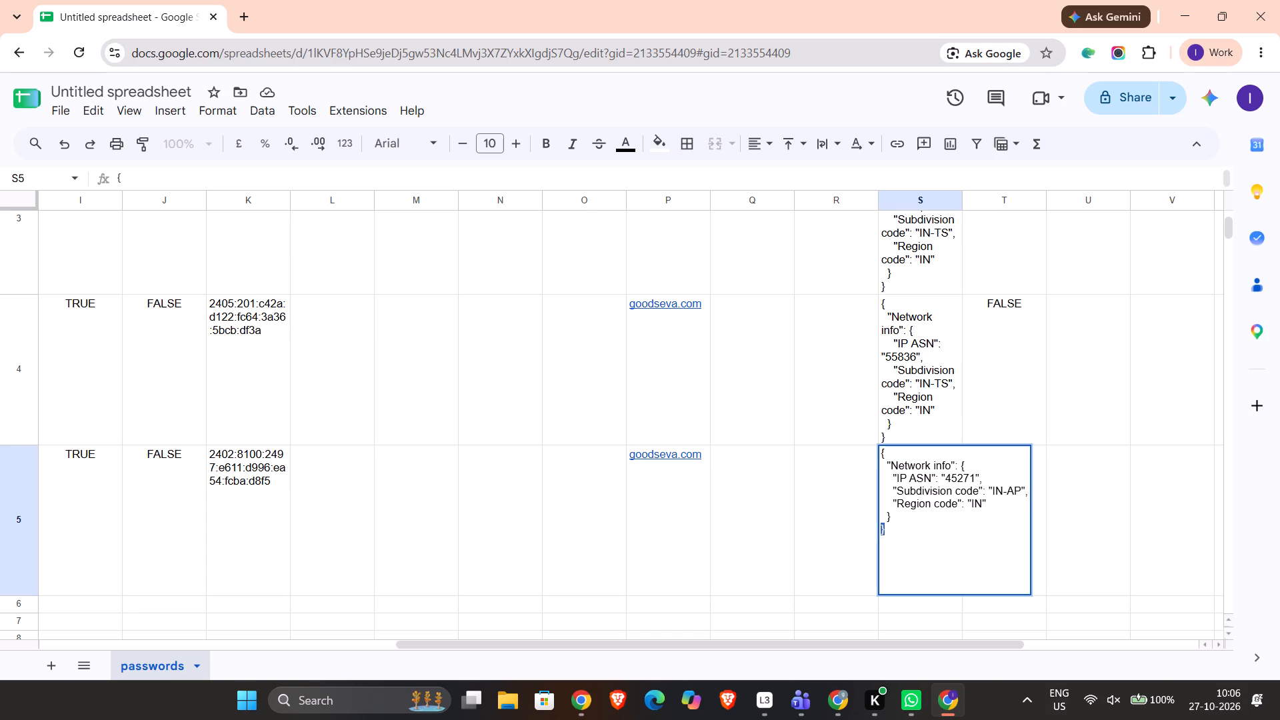
scroll(1027, 488, "up", 3)
left_click(1014, 497)
scroll(934, 353, "up", 2)
scroll(951, 470, "down", 2)
scroll(941, 555, "down", 1)
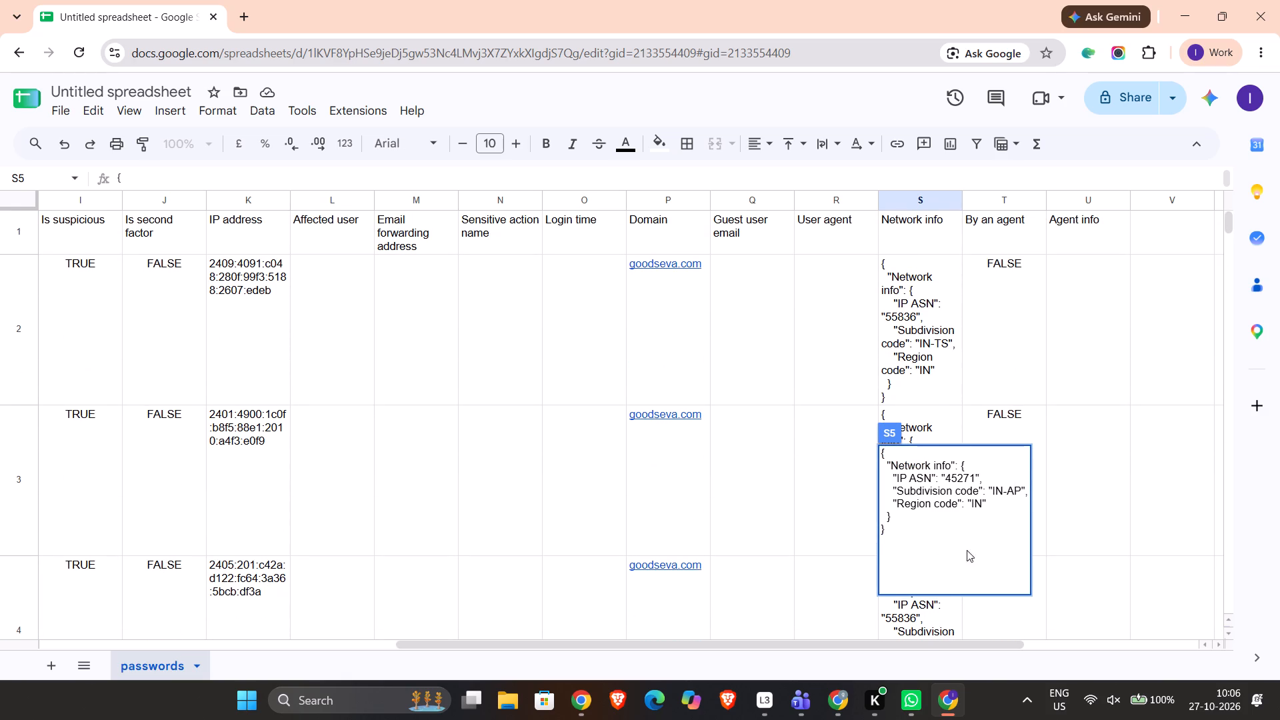
scroll(967, 550, "down", 1)
left_click(1081, 491)
Compare the IP ASN, subdivision and region codes in the Network info of the logins in rows 3 to 5.
scroll(937, 593, "down", 1)
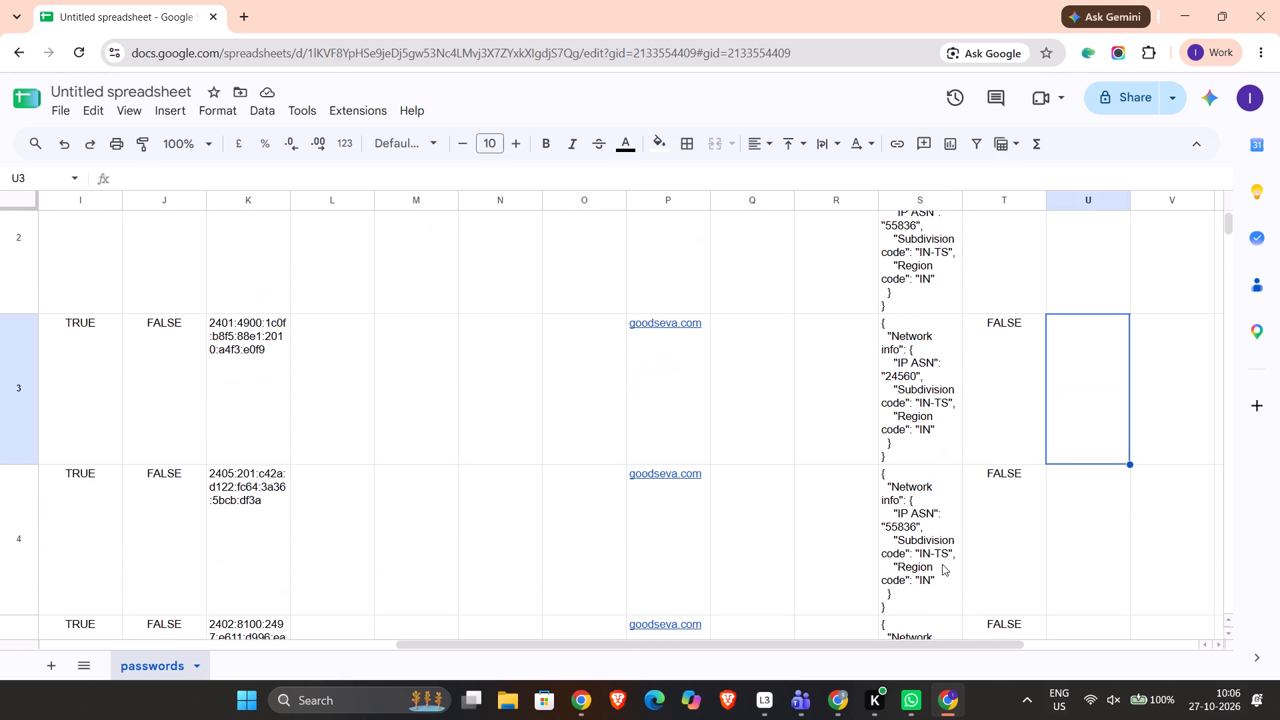
scroll(957, 573, "down", 2)
scroll(927, 422, "up", 2)
left_click(927, 356)
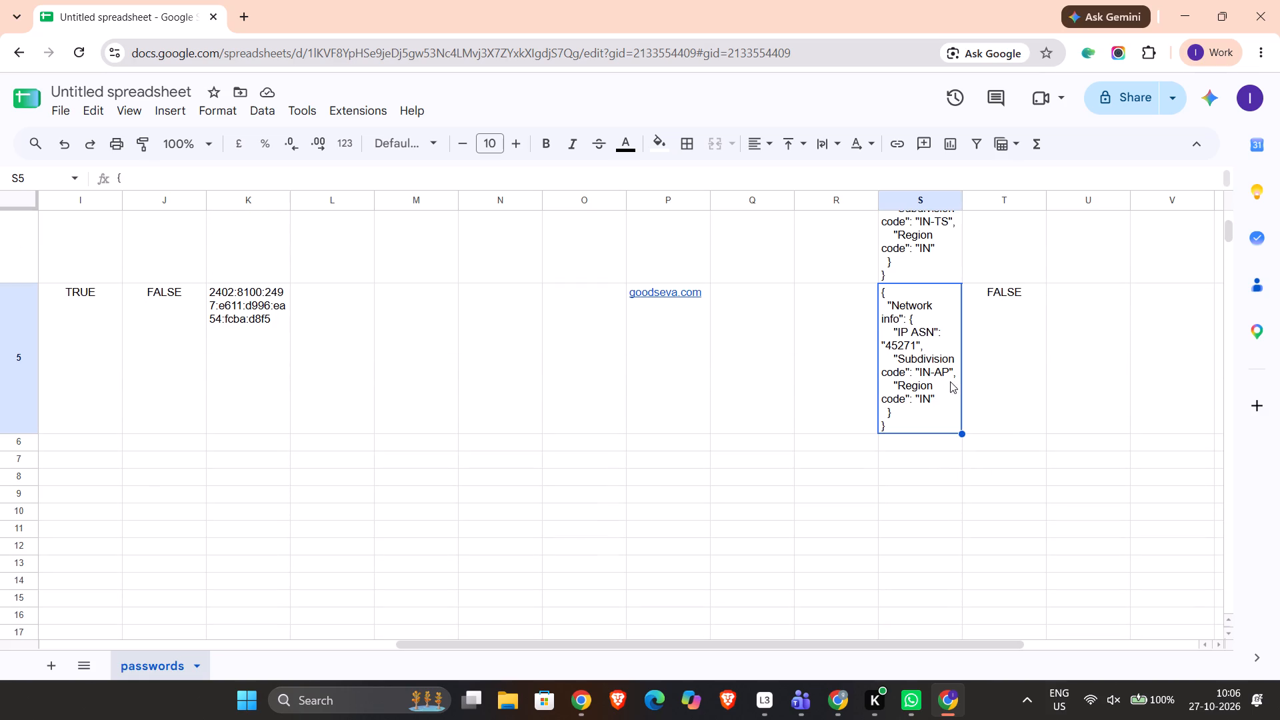
left_click(937, 491)
scroll(937, 491, "up", 1)
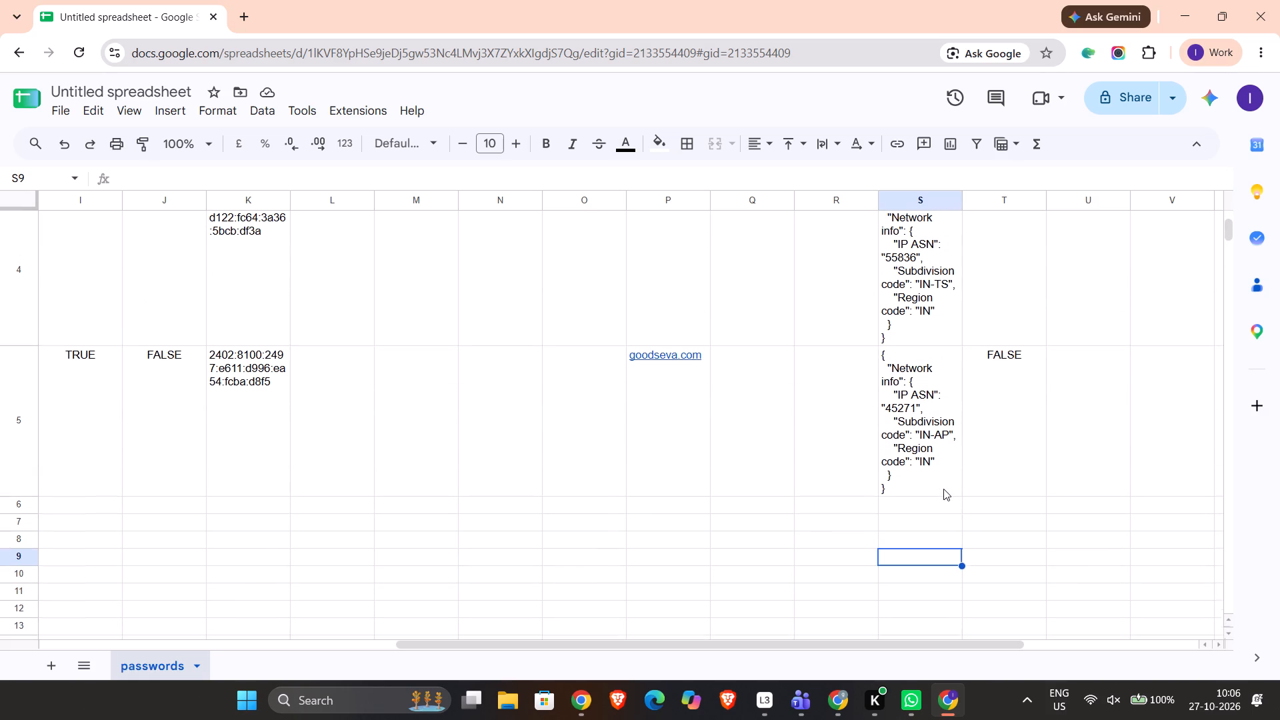
scroll(943, 489, "up", 1)
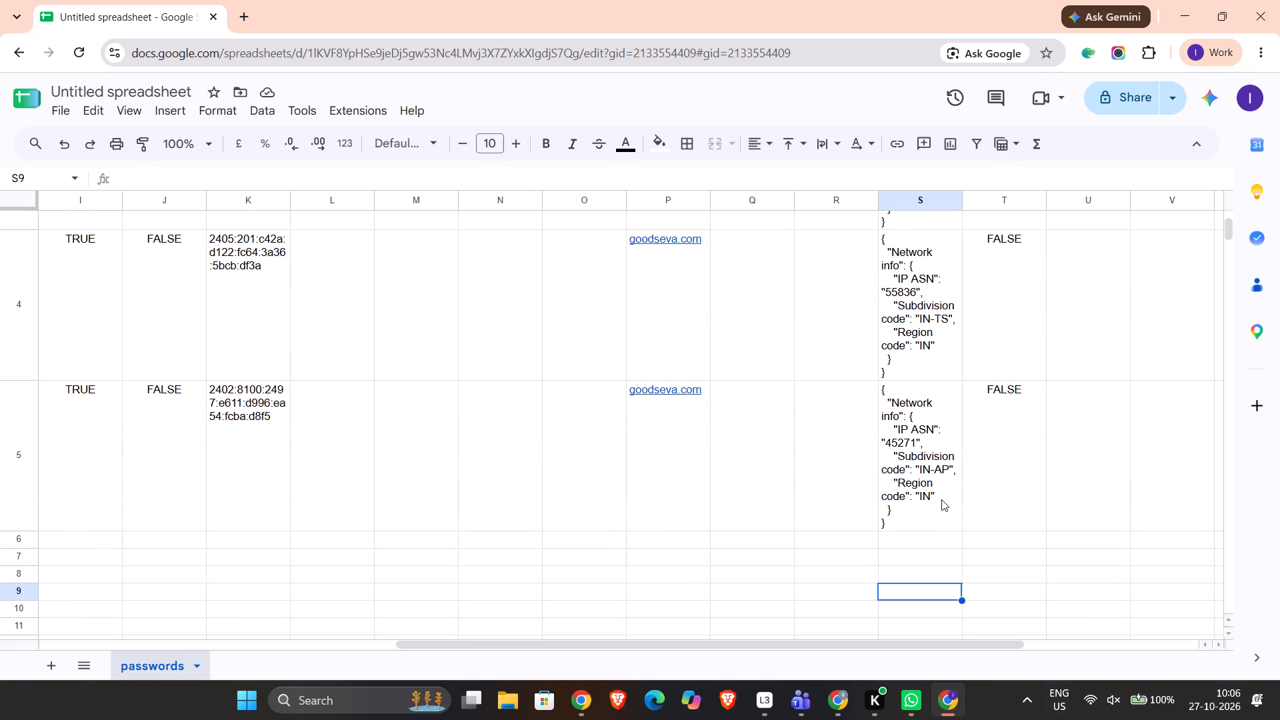
scroll(941, 308, "up", 3)
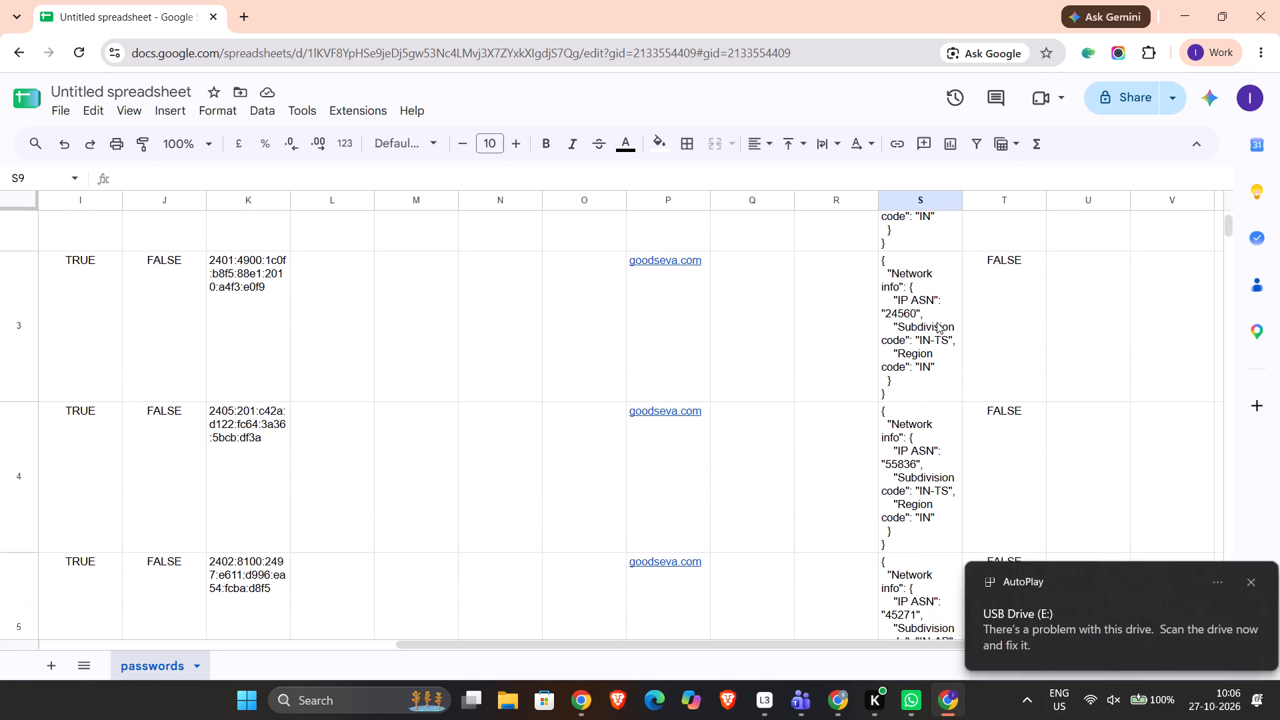
Compare the Network info entries of the suspicious logins across rows 2 to 5.
scroll(943, 344, "up", 4)
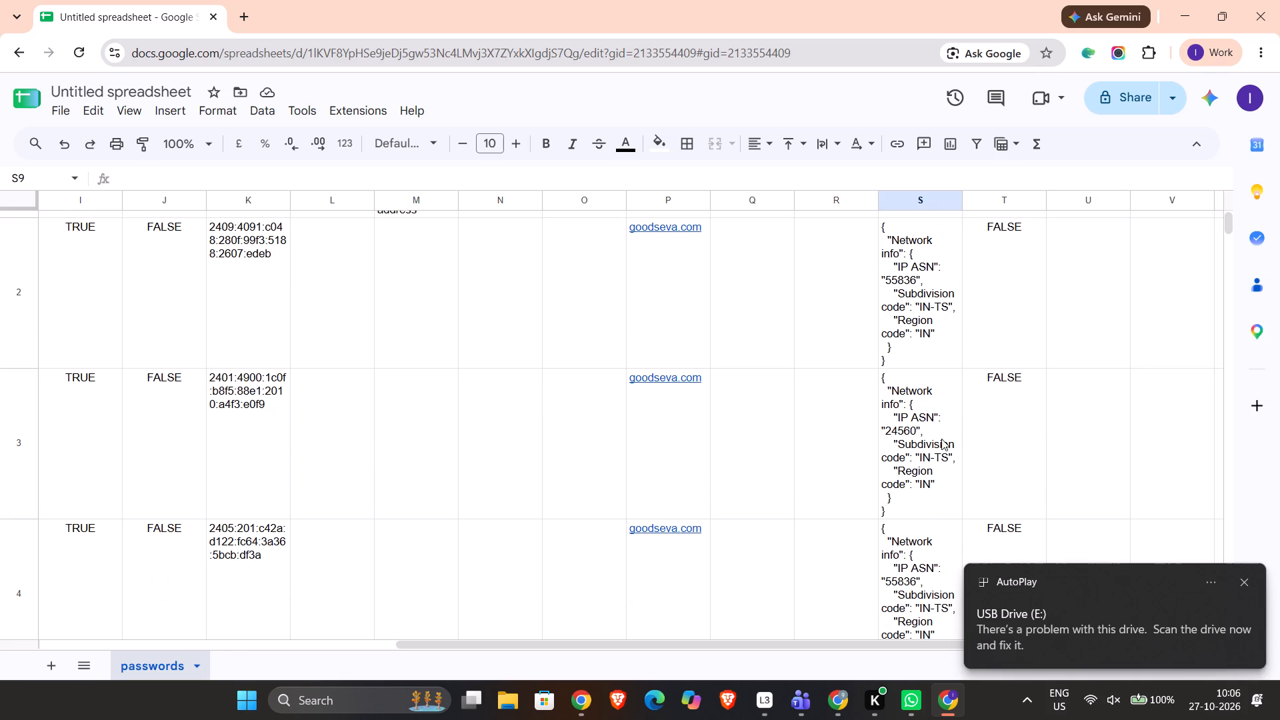
scroll(940, 445, "down", 7)
scroll(934, 465, "up", 2)
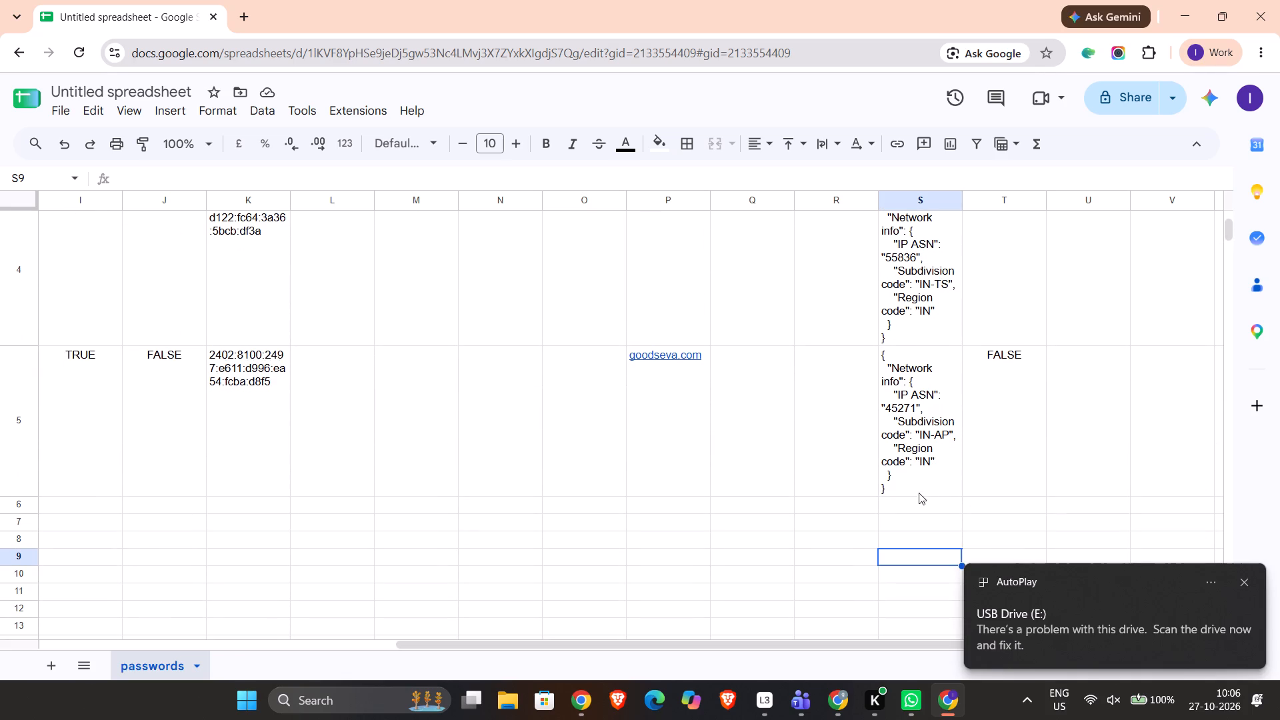
scroll(919, 493, "up", 2)
left_click(917, 507)
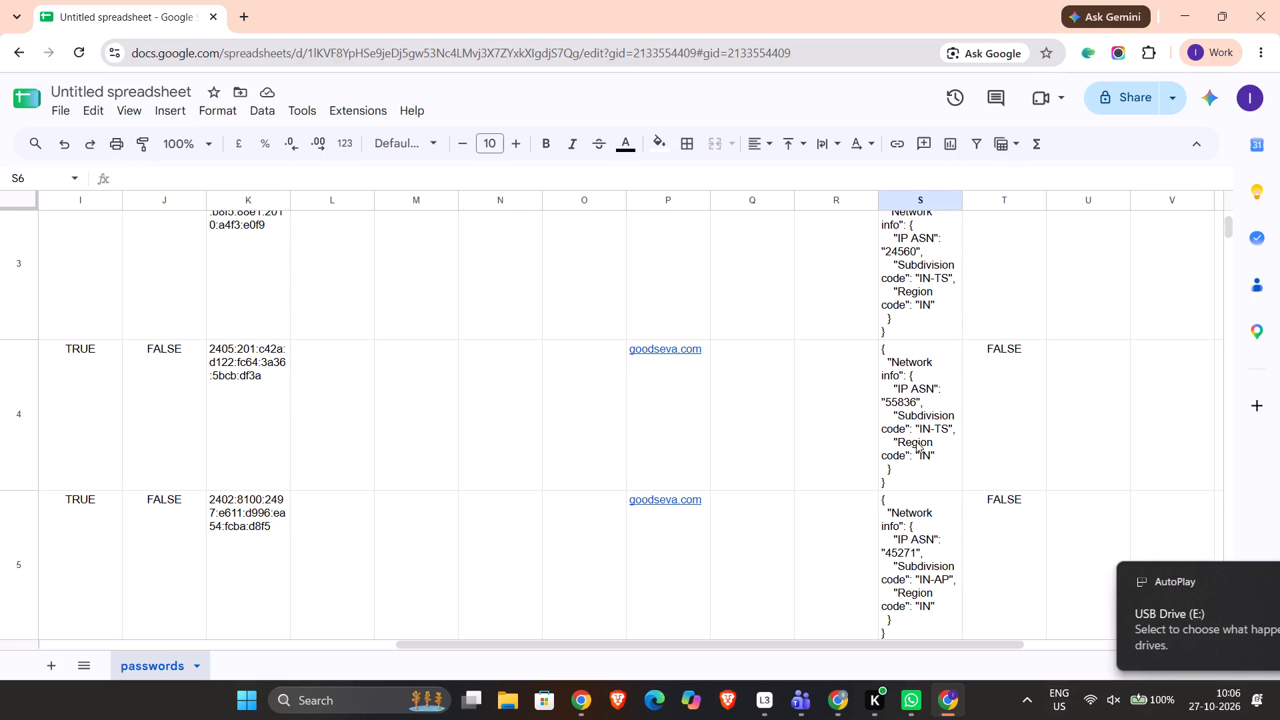
scroll(916, 441, "down", 6)
scroll(916, 441, "up", 6)
Review the user, event, challenge type, suspicious flag and IP address columns of the login records, from the timestamps across to Agent info.
scroll(767, 390, "right", 1)
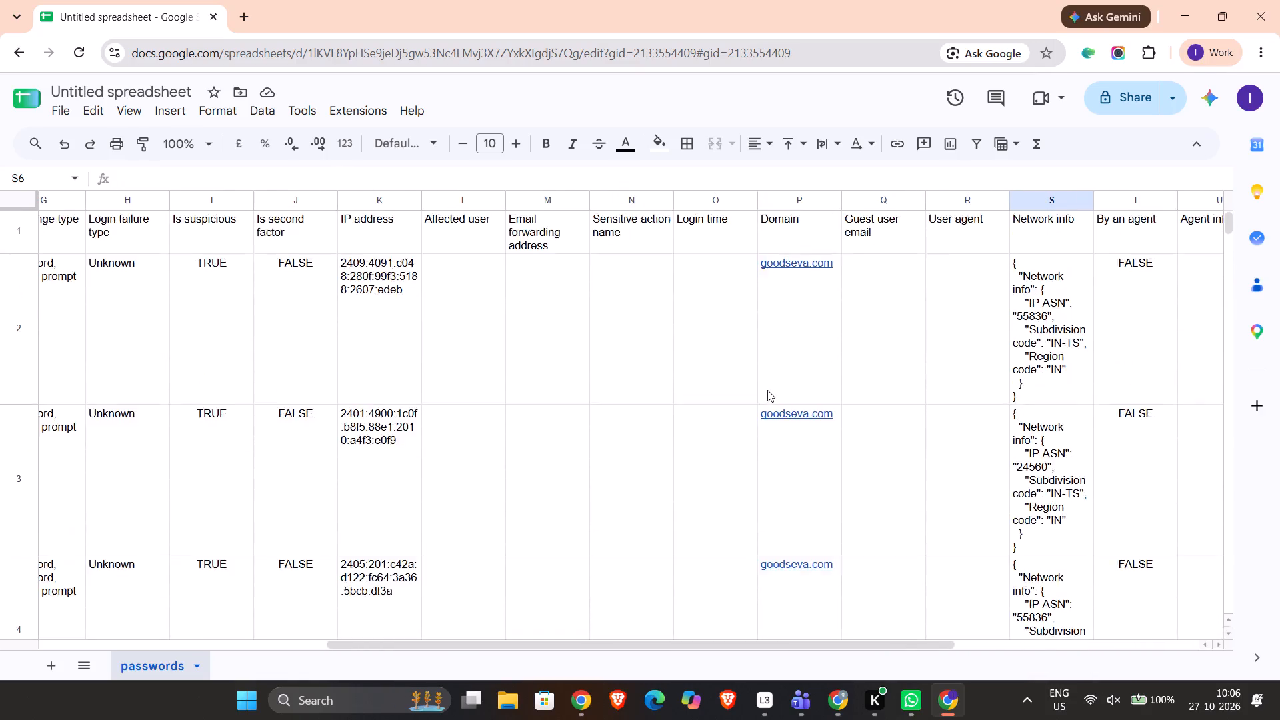
scroll(767, 390, "right", 5)
scroll(809, 427, "down", 1)
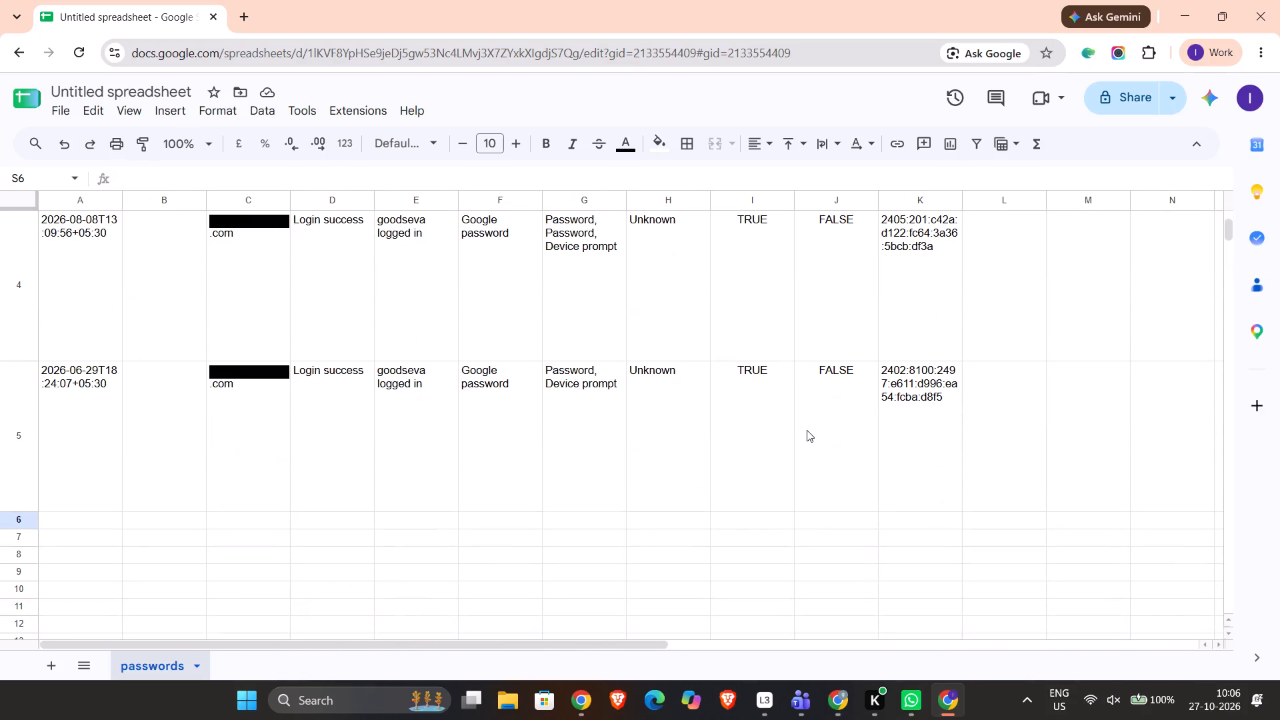
scroll(807, 430, "down", 1)
scroll(807, 430, "right", 4)
scroll(807, 430, "up", 1)
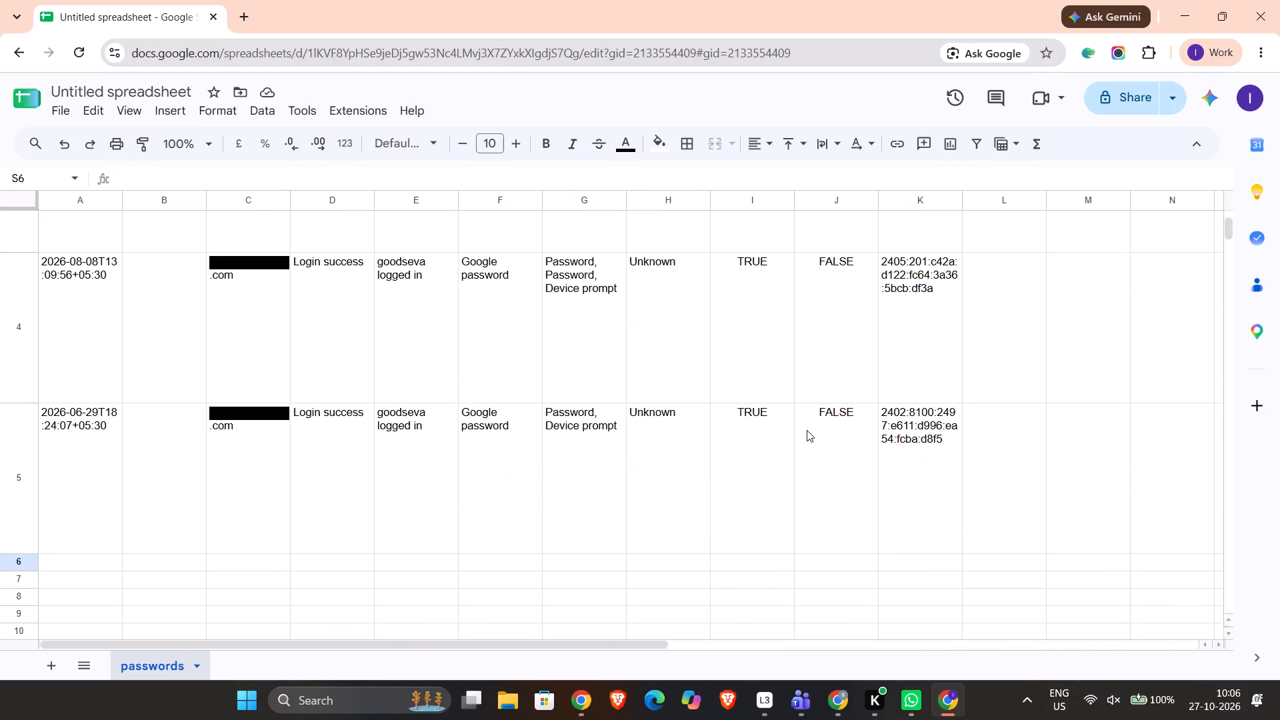
scroll(807, 430, "up", 2)
scroll(807, 430, "left", 1)
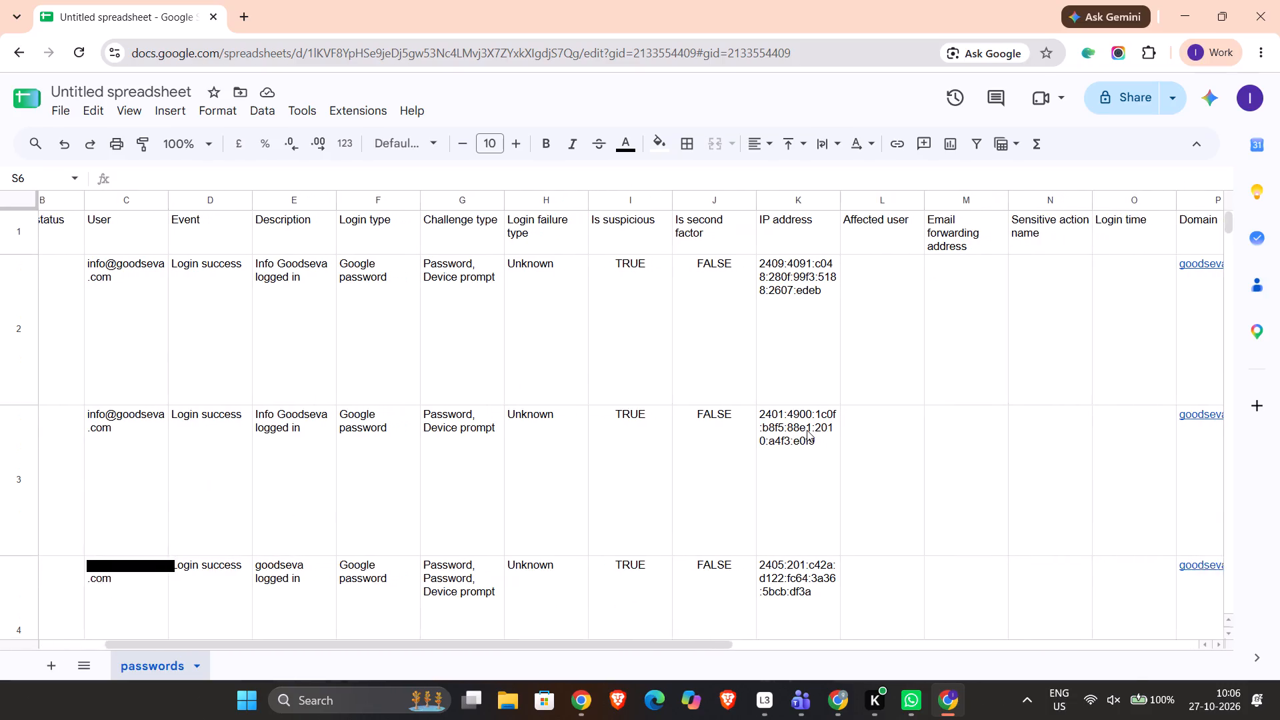
scroll(807, 430, "left", 1)
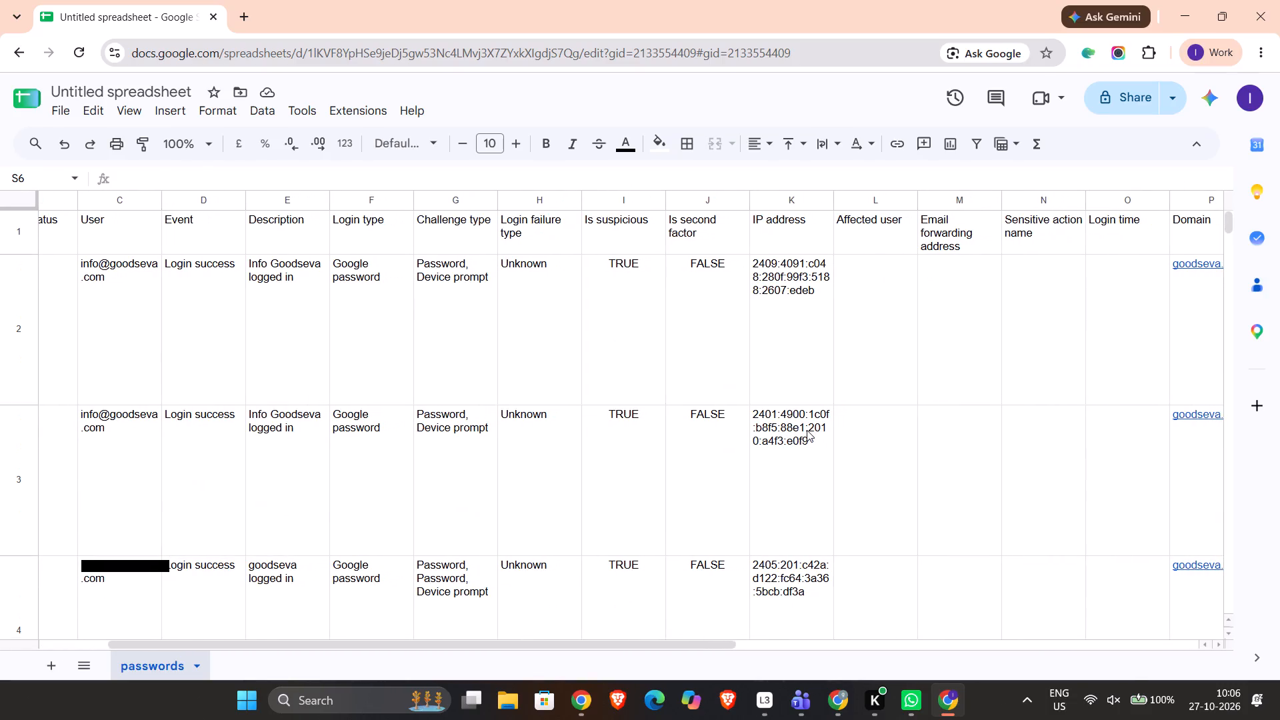
scroll(807, 430, "left", 6)
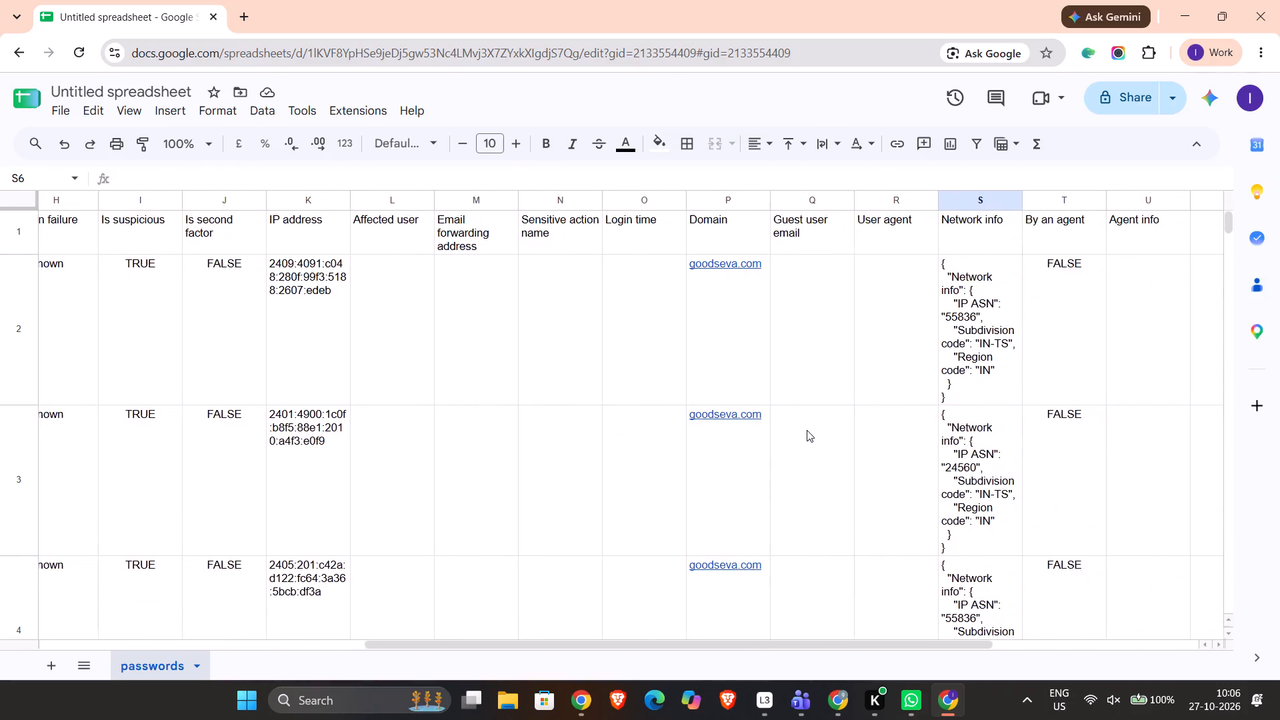
Open the Network info cell in row 5 to read its full contents and leave it unedited.
scroll(807, 430, "down", 4)
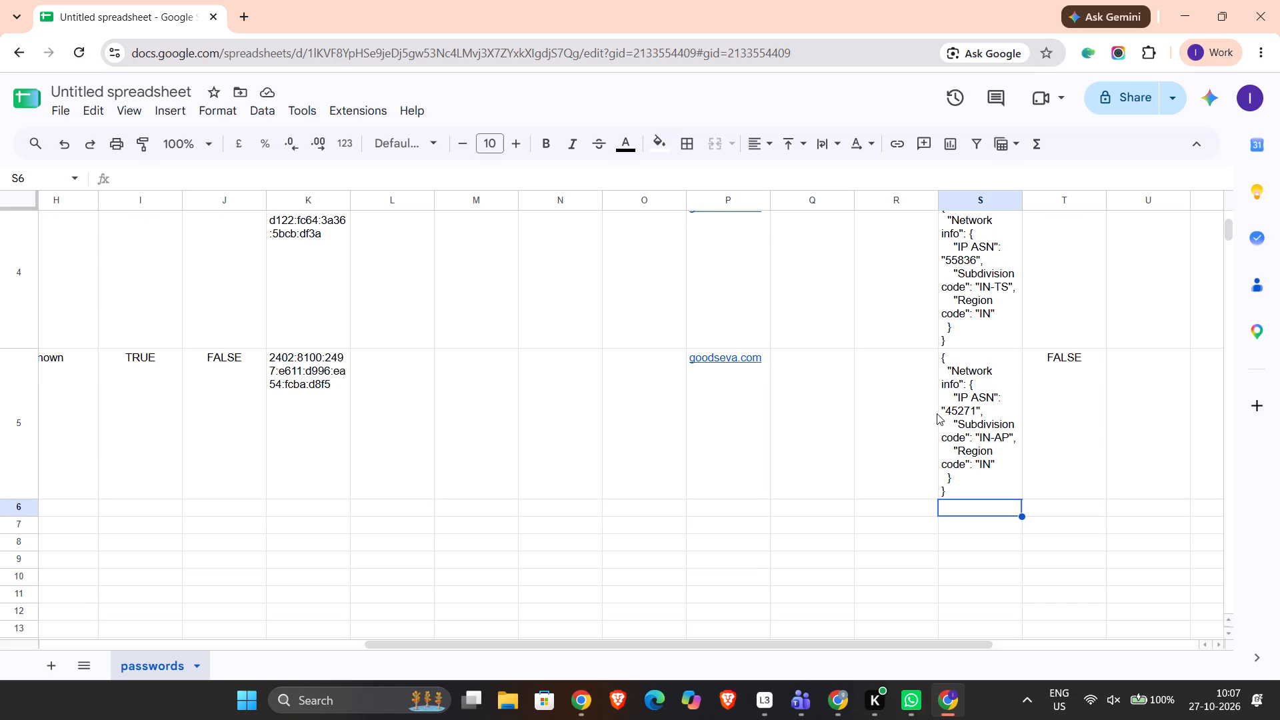
double_click(971, 399)
scroll(971, 399, "up", 3)
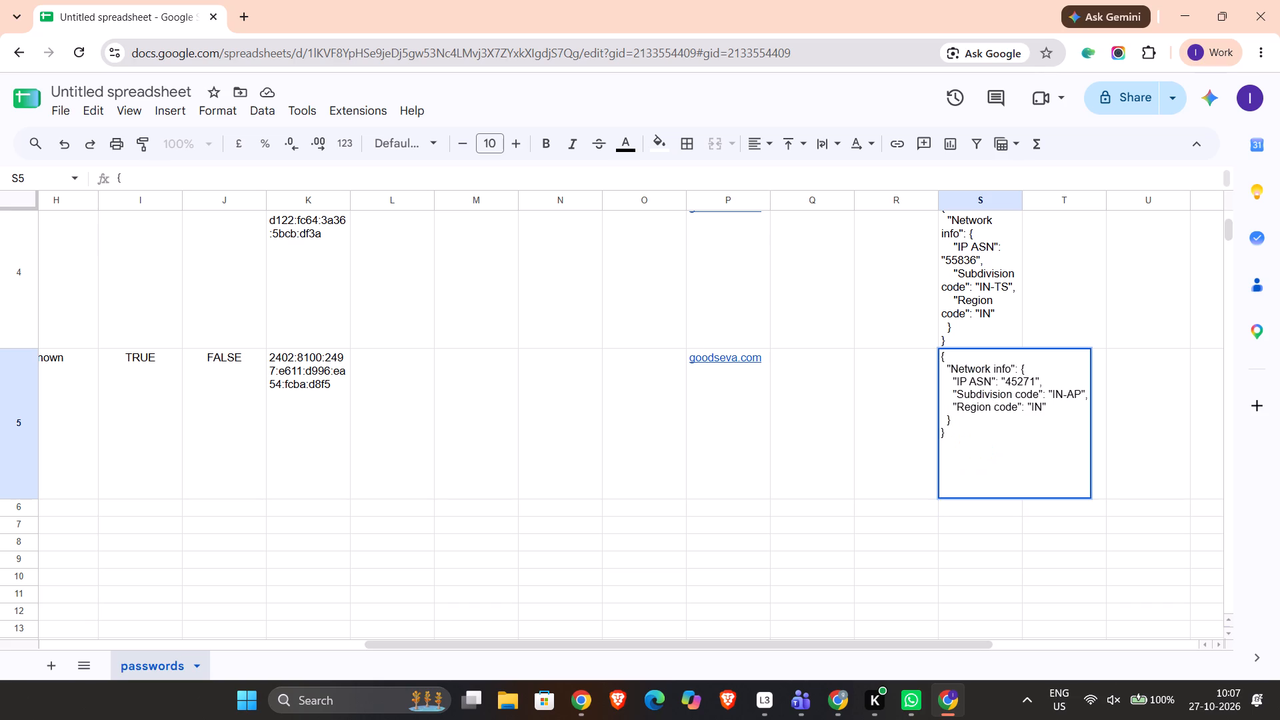
scroll(971, 399, "up", 5)
left_click(790, 375)
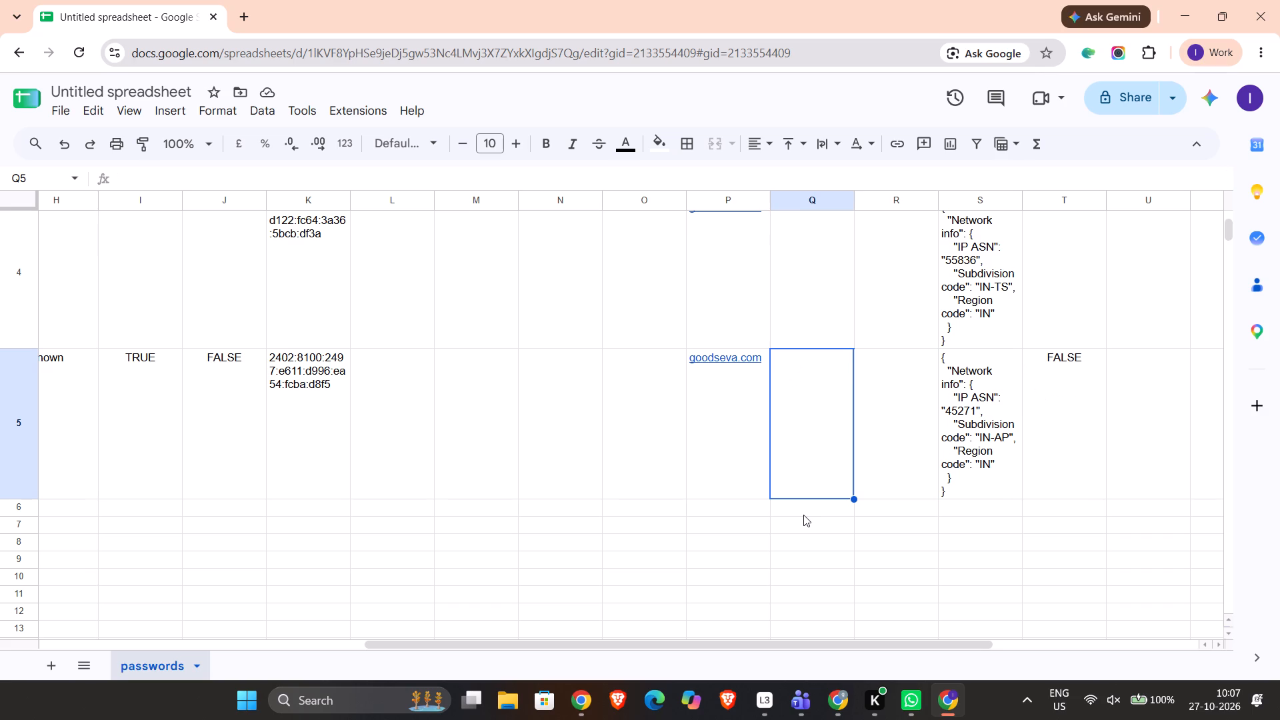
Open the Network info cells of the logins in rows 2 and 3 to read their codes, leaving both unedited.
scroll(803, 515, "up", 5)
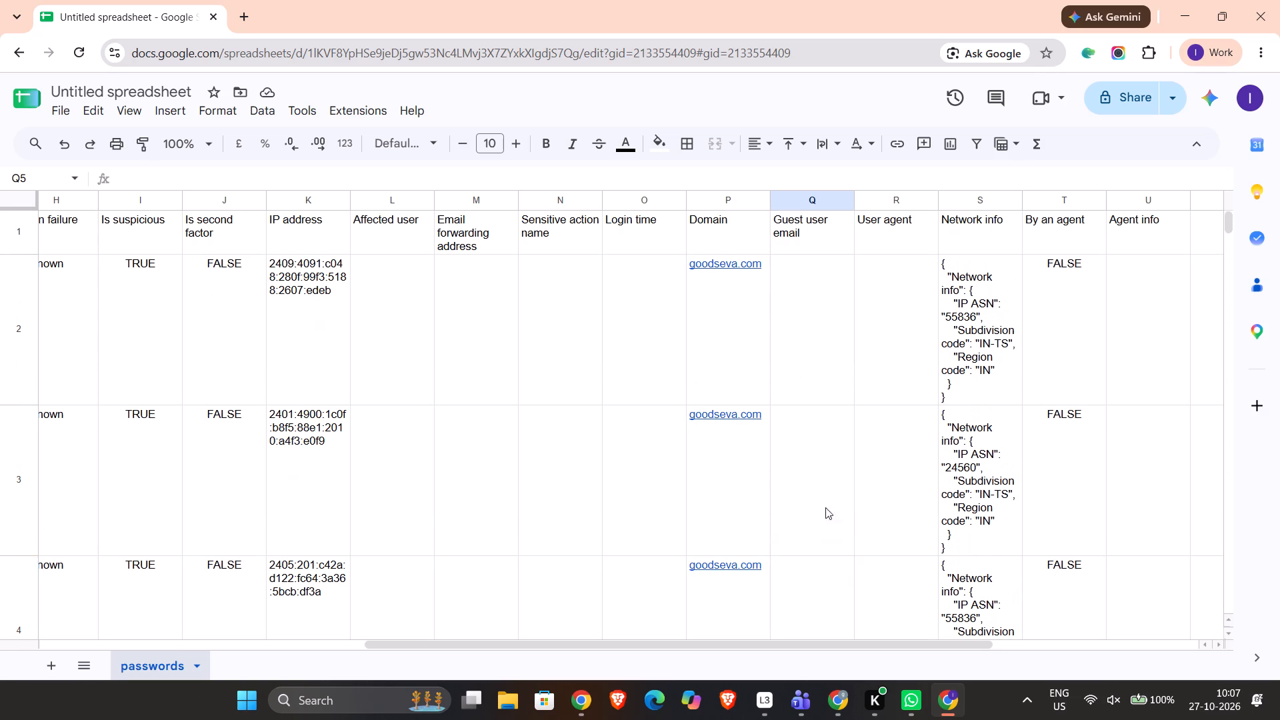
double_click(948, 326)
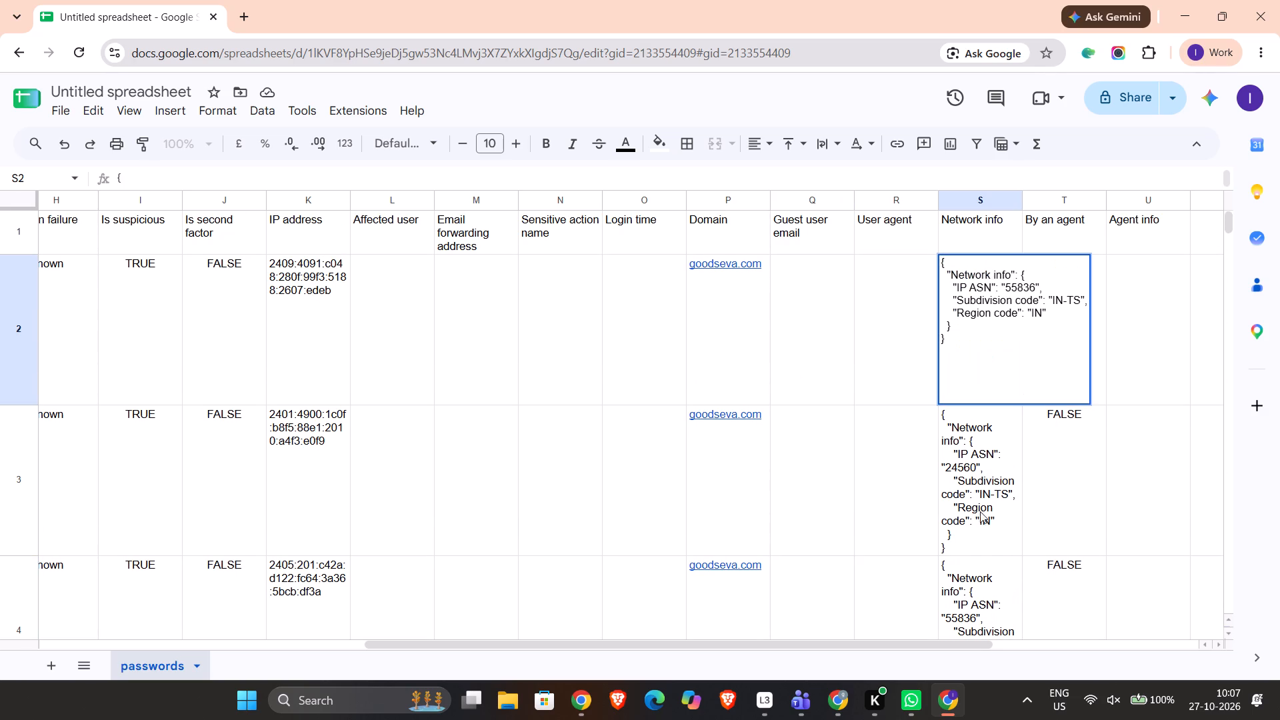
left_click(973, 542)
double_click(976, 504)
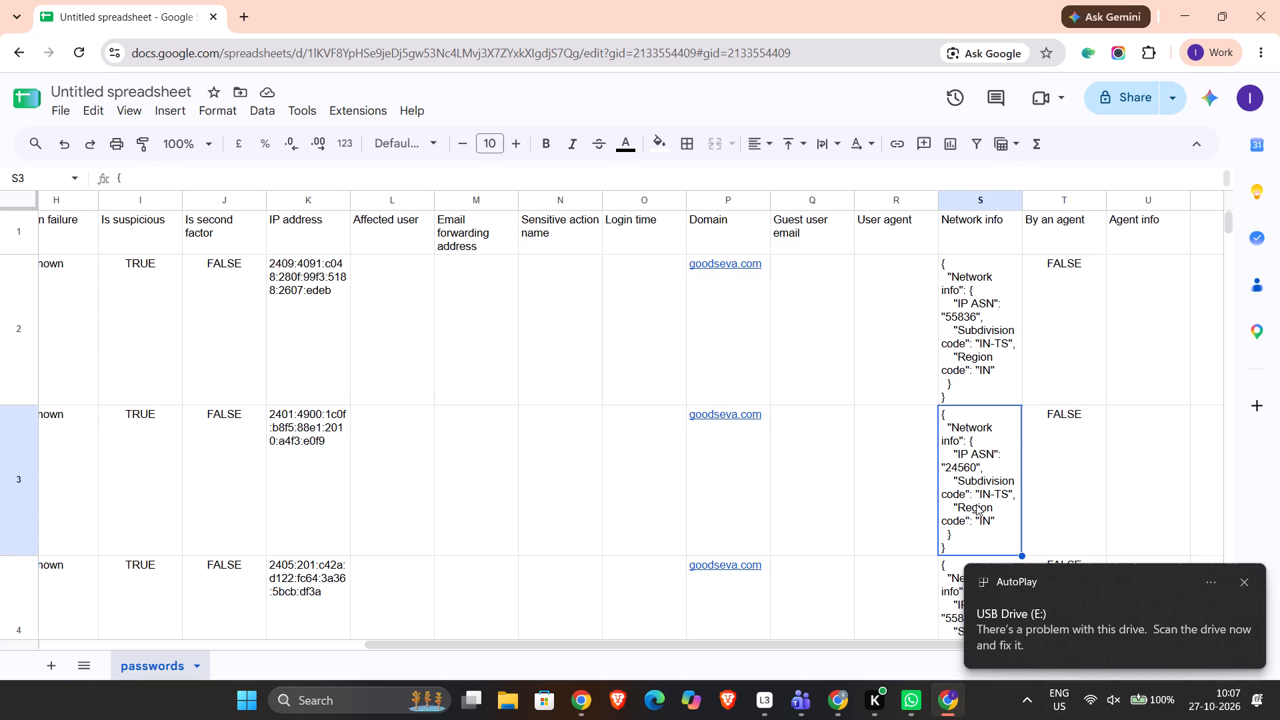
scroll(976, 504, "down", 3)
left_click(867, 440)
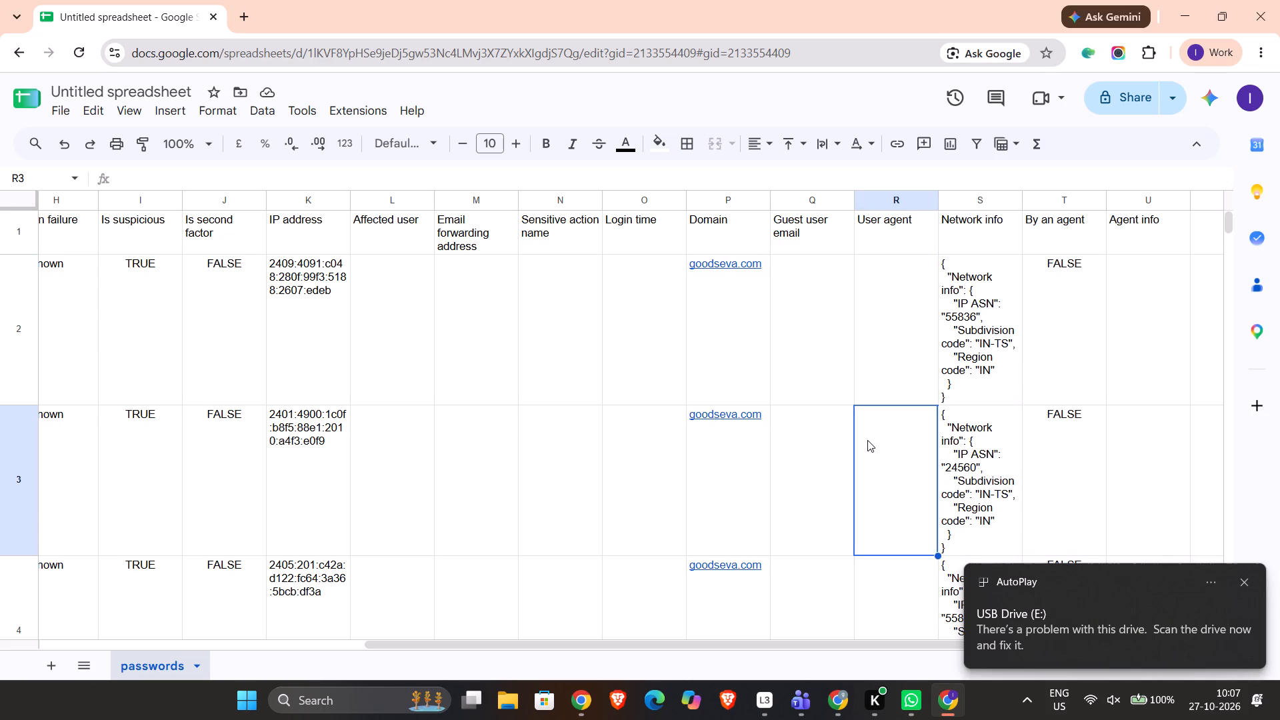
Reopen the Network info cell in row 5 to check its subdivision code against the earlier rows, leaving it unedited.
scroll(867, 440, "down", 5)
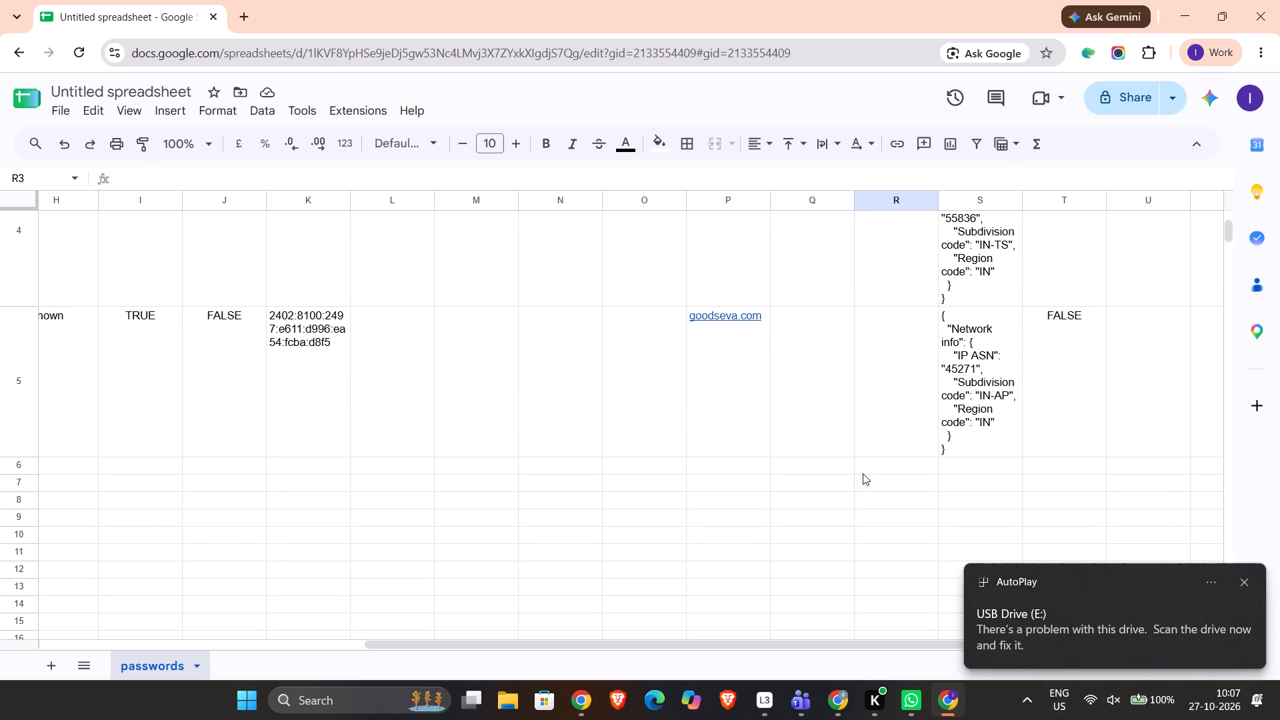
double_click(995, 407)
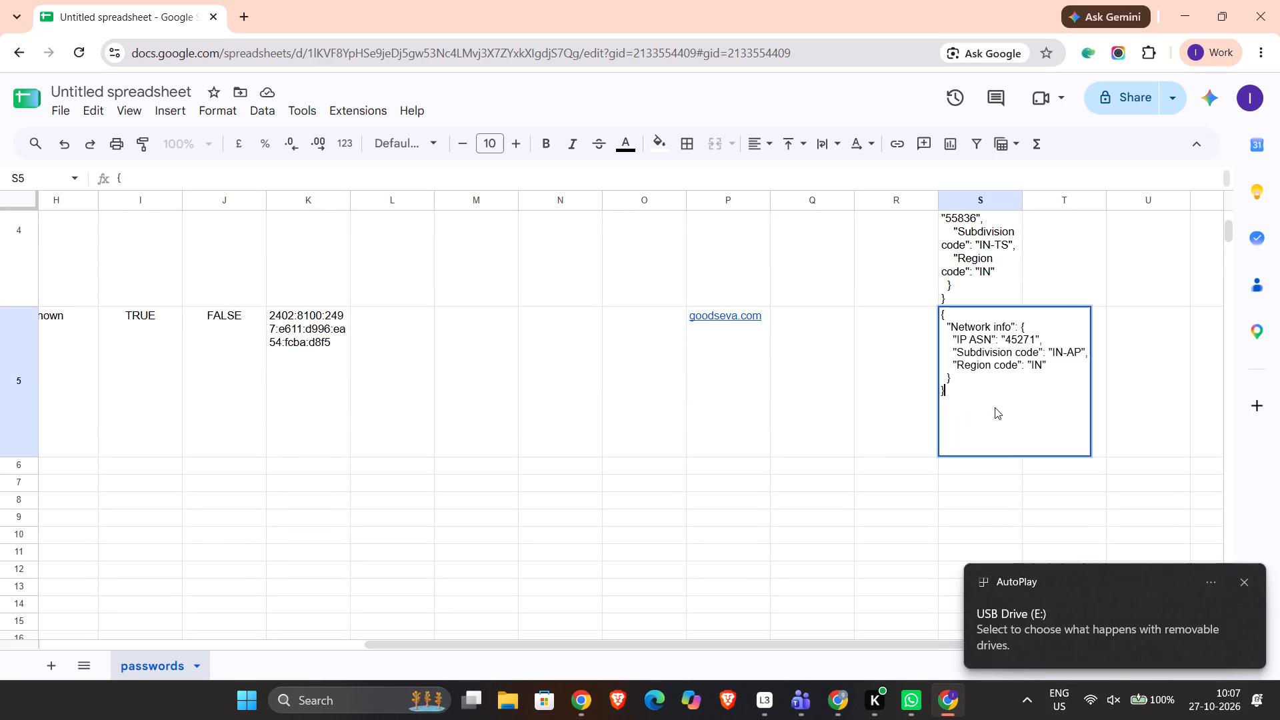
left_click(913, 455)
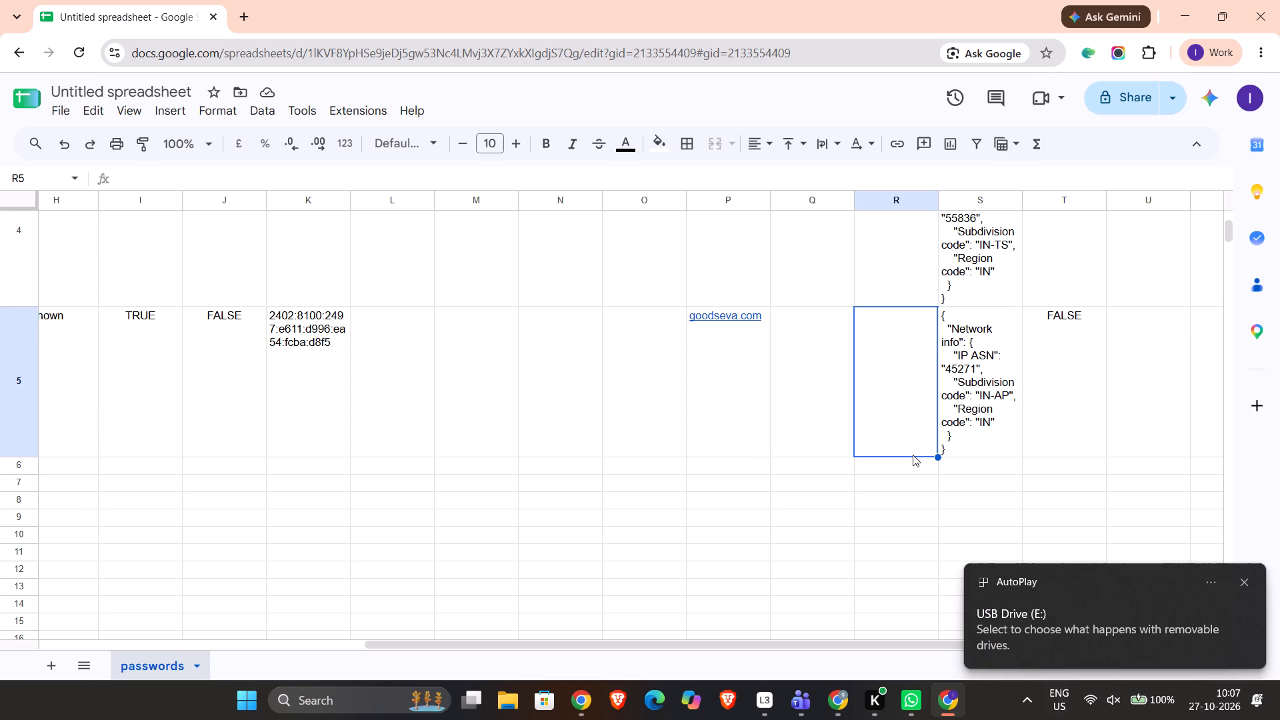
Open the By an agent cell in row 5, leave it unedited, and return to the header row to check the column names.
double_click(1085, 369)
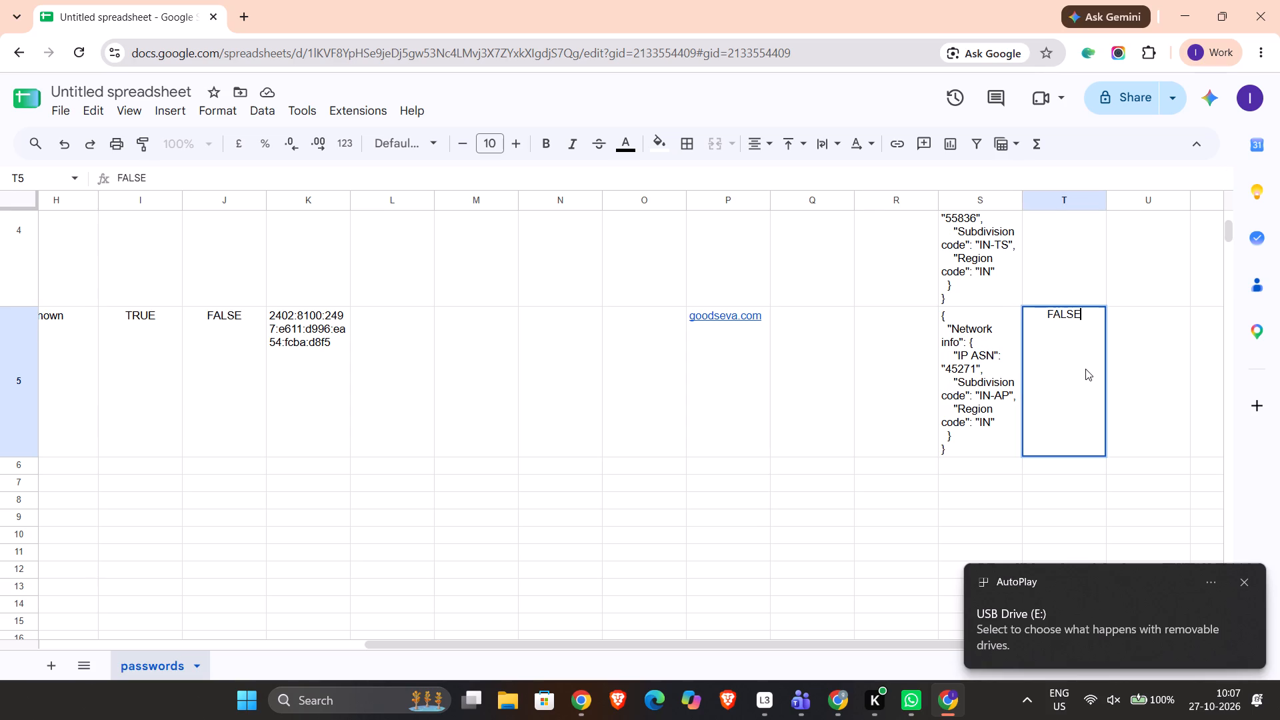
scroll(1085, 369, "up", 7)
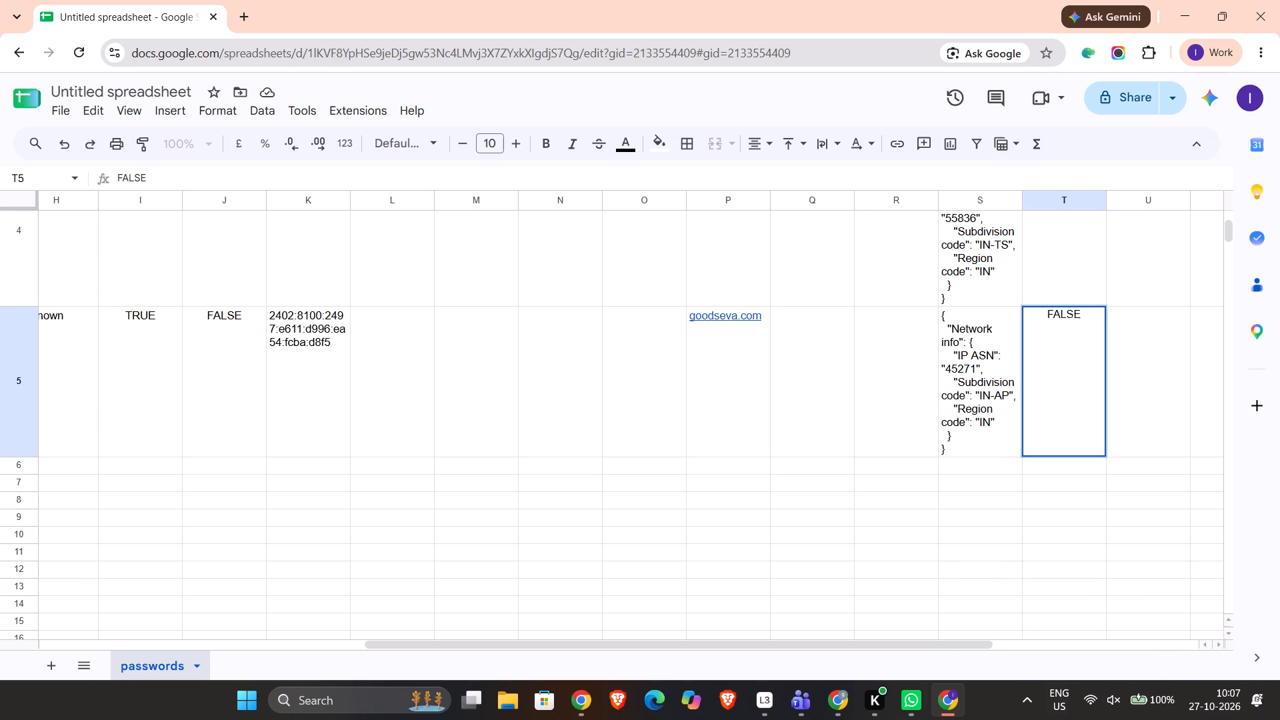
right_click_drag(803, 381, 791, 381)
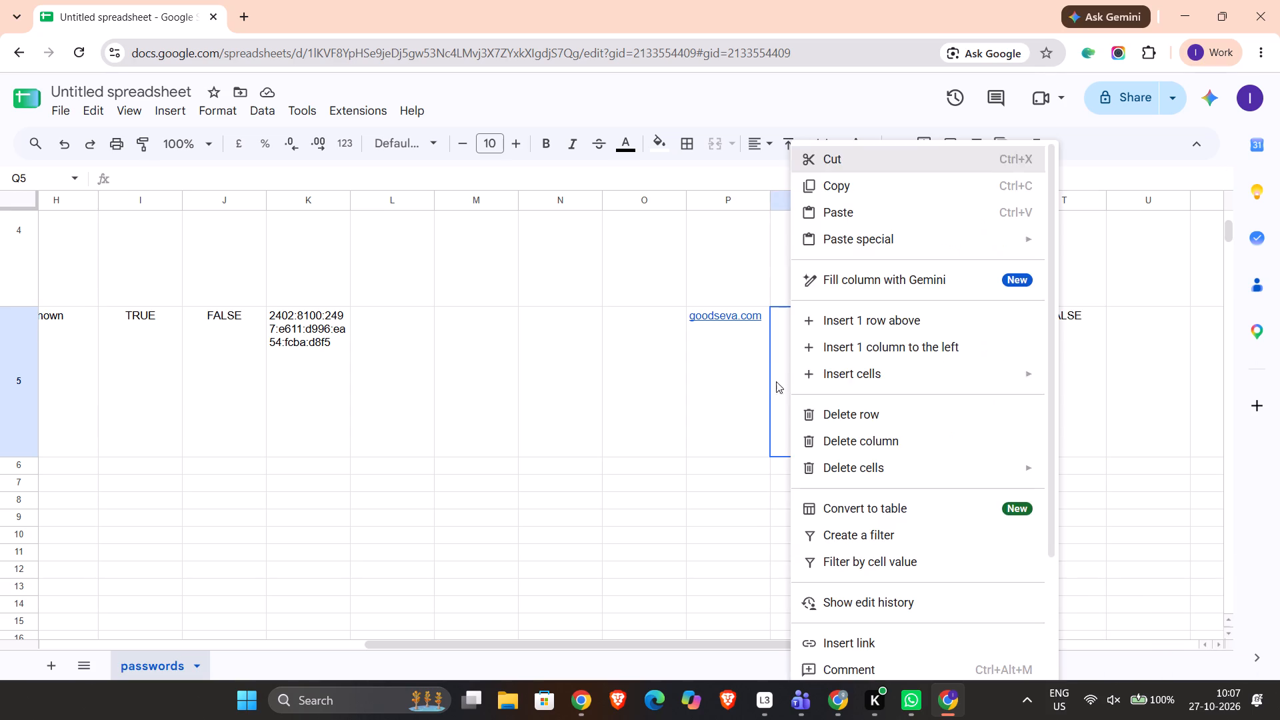
scroll(883, 373, "up", 2)
left_click(657, 505)
scroll(765, 497, "up", 3)
scroll(1000, 357, "up", 1)
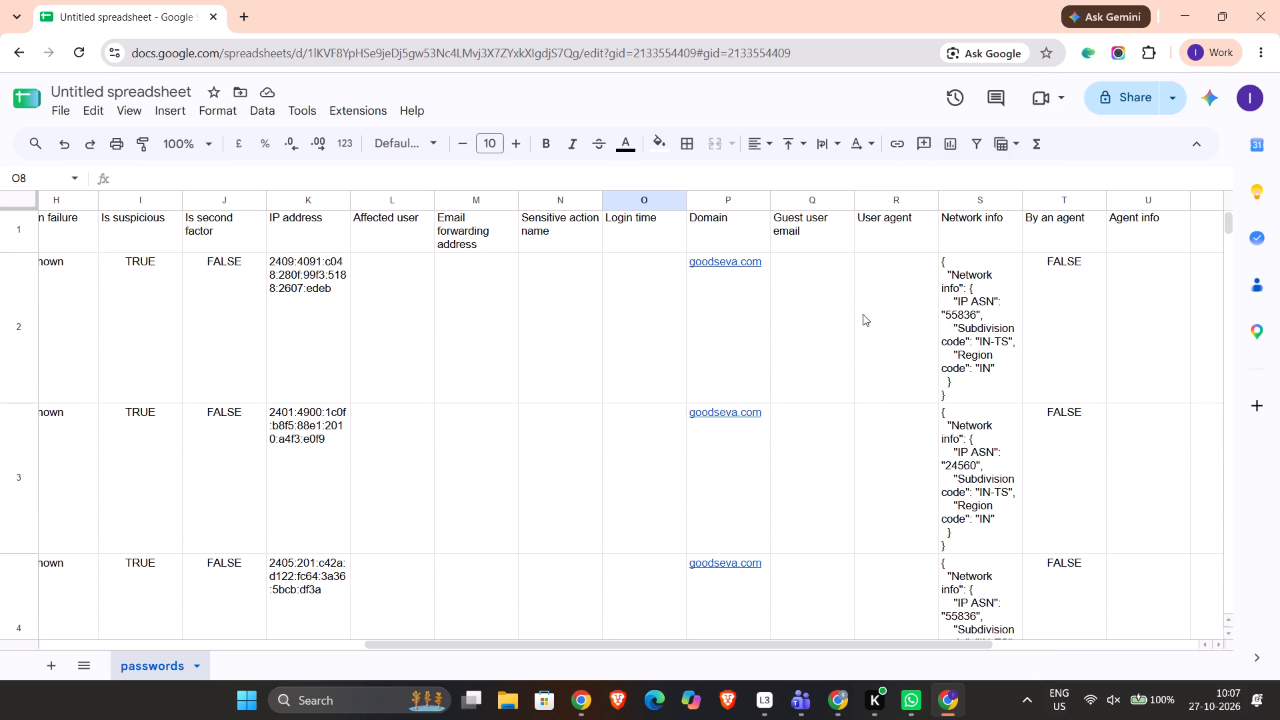
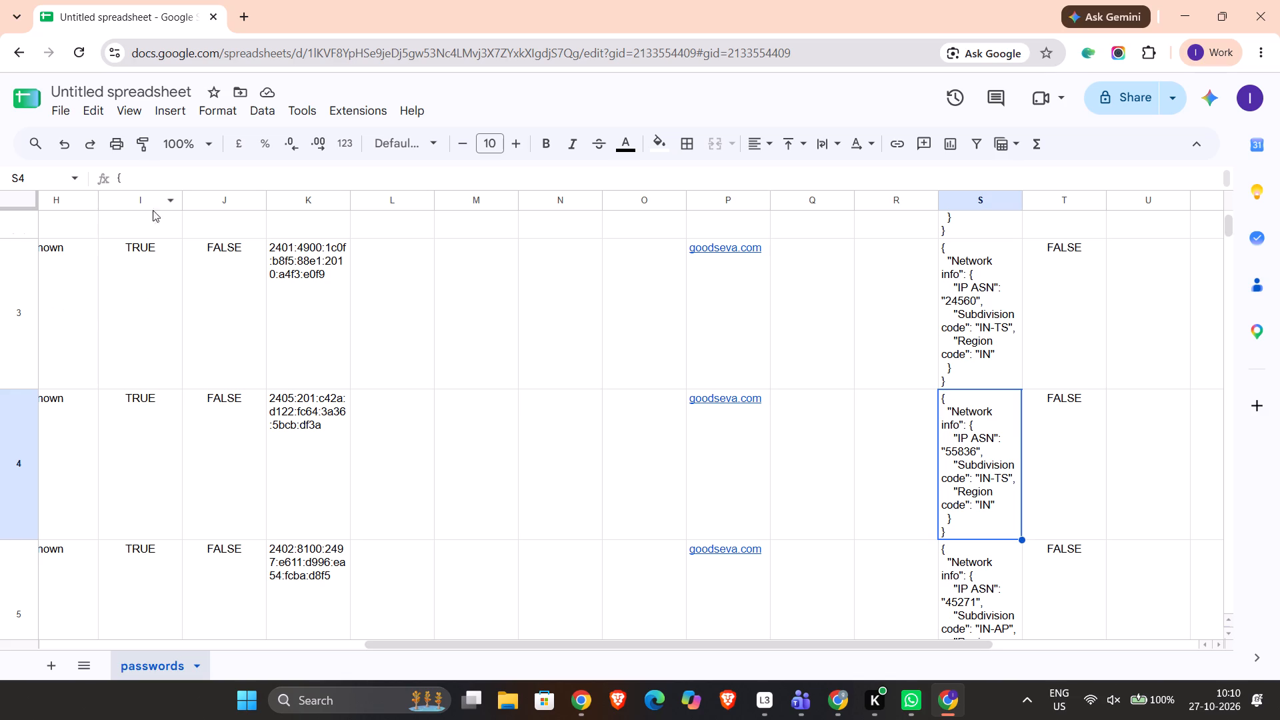
Recheck the Network info entries across the exported login rows.
scroll(578, 328, "up", 1)
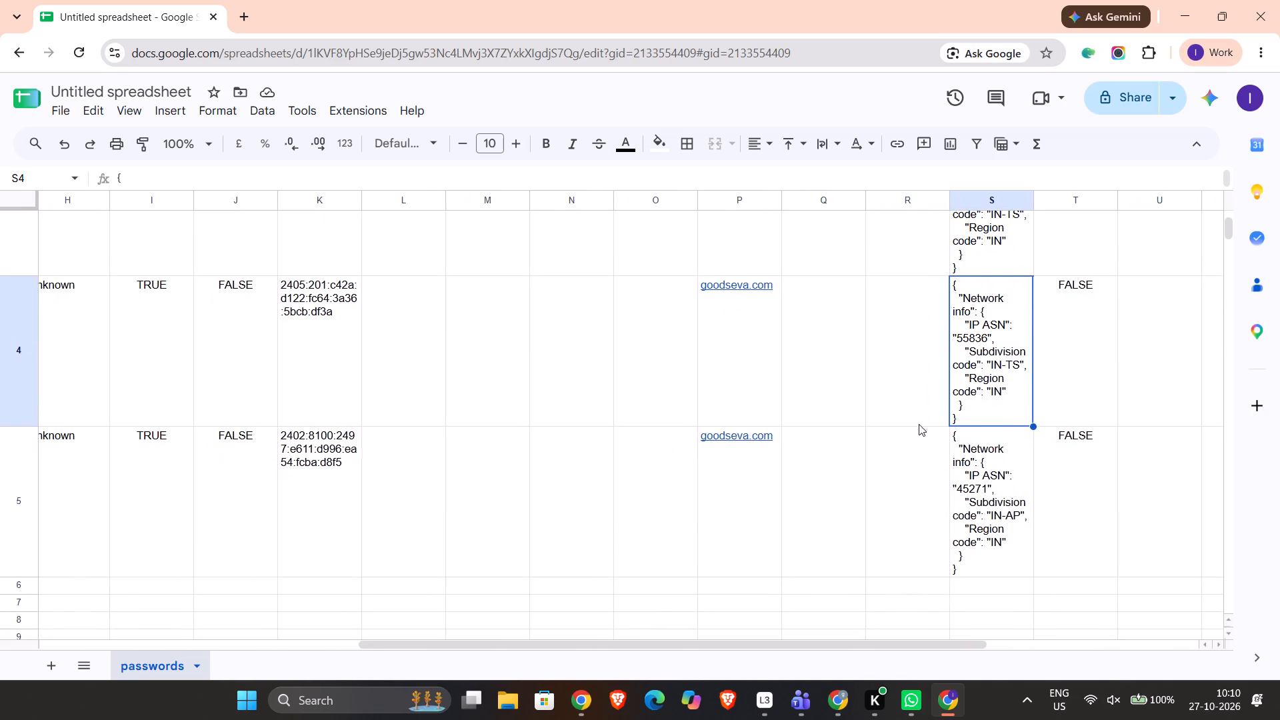
scroll(919, 424, "up", 1)
left_click(969, 317)
Switch to the Admin console's Security advisor page and expand the alert about users missing 2SV account protections to read its guidance.
key("alt+Tab")
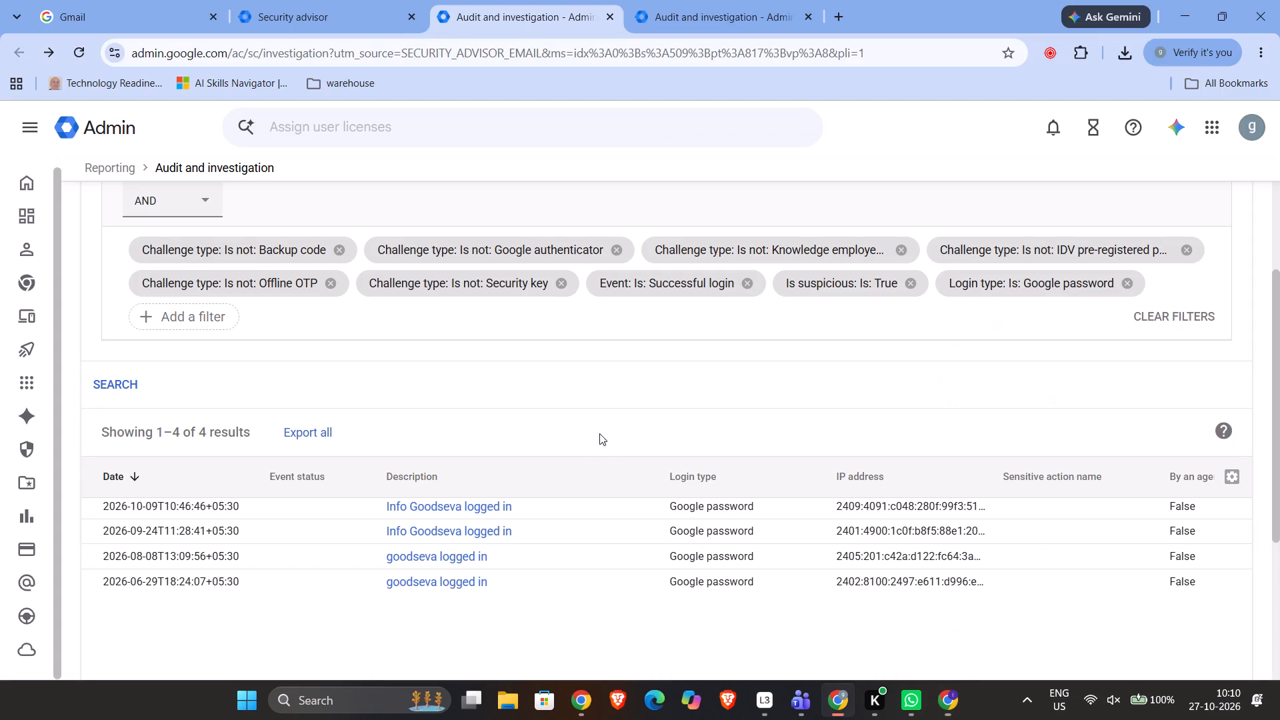
left_click(285, 9)
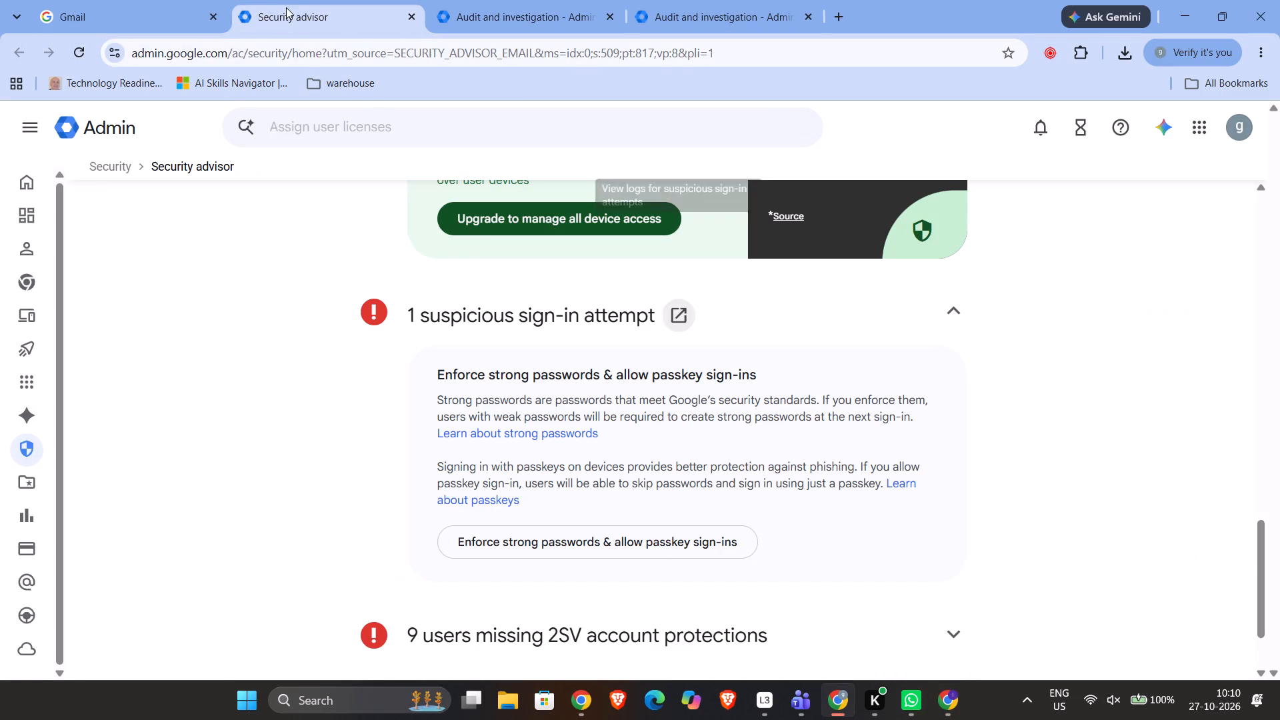
scroll(635, 719, "down", 6)
scroll(634, 514, "up", 6)
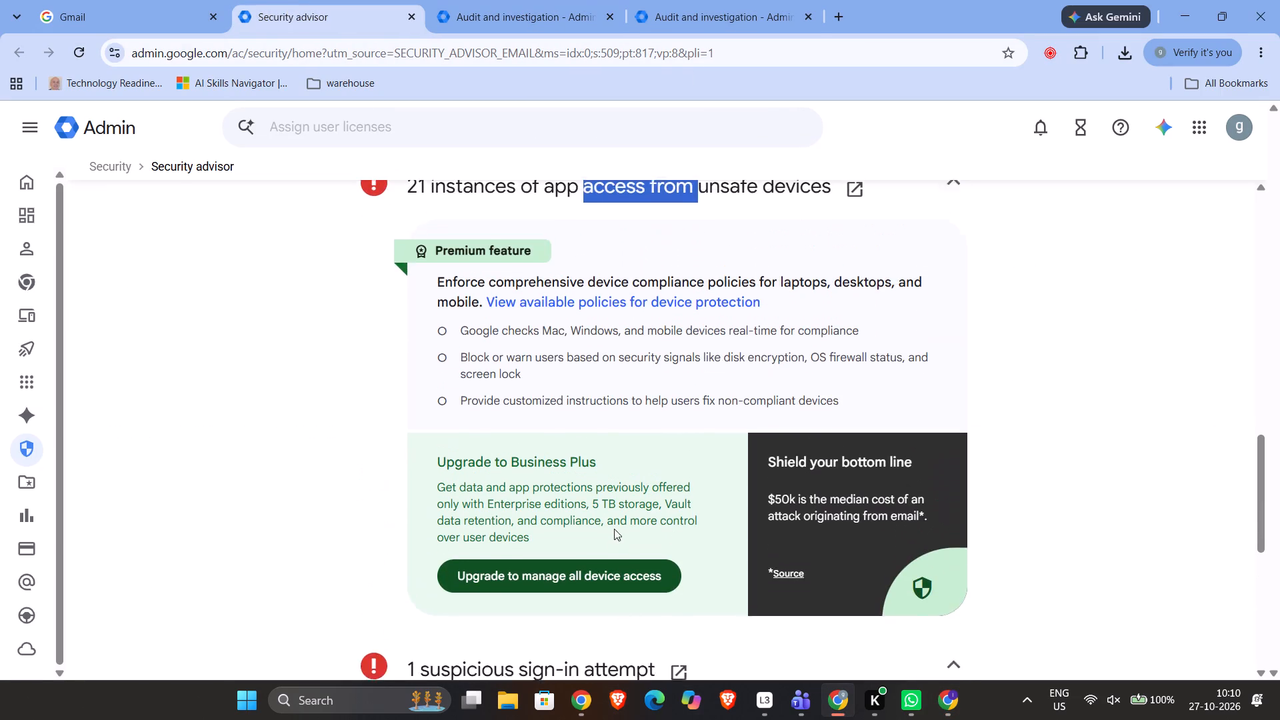
scroll(614, 529, "down", 6)
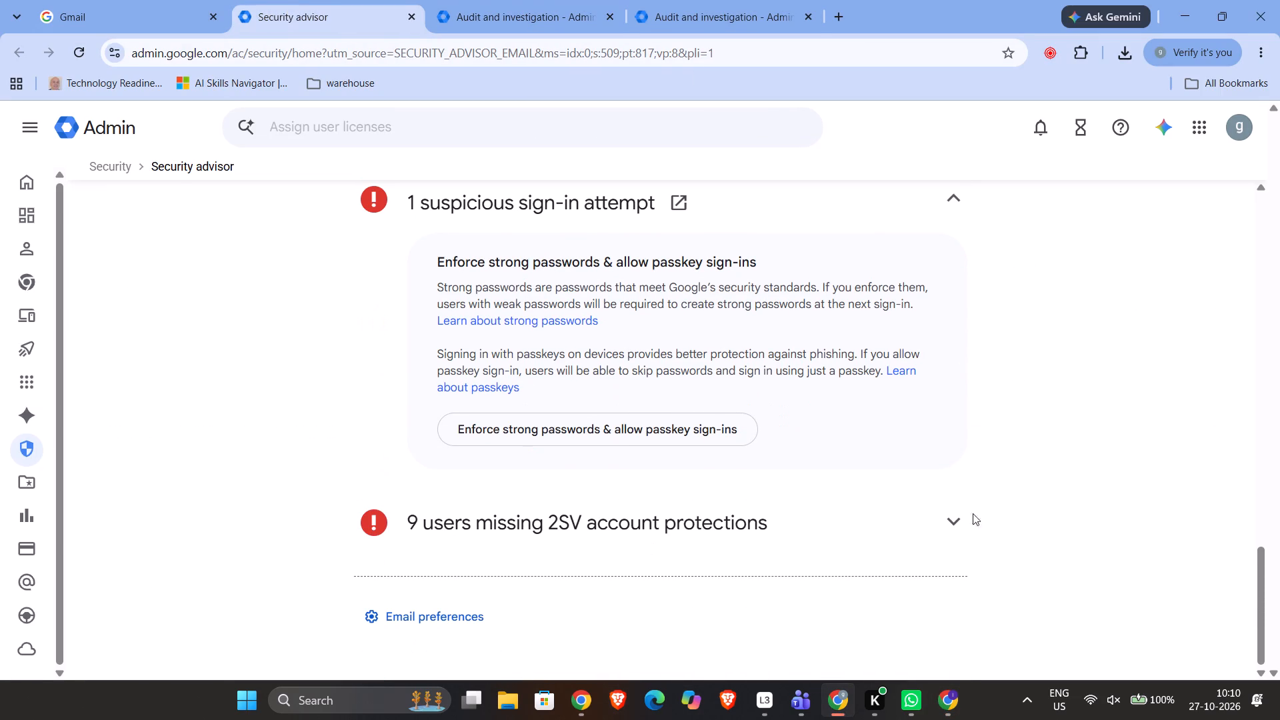
left_click(949, 523)
scroll(615, 609, "down", 3)
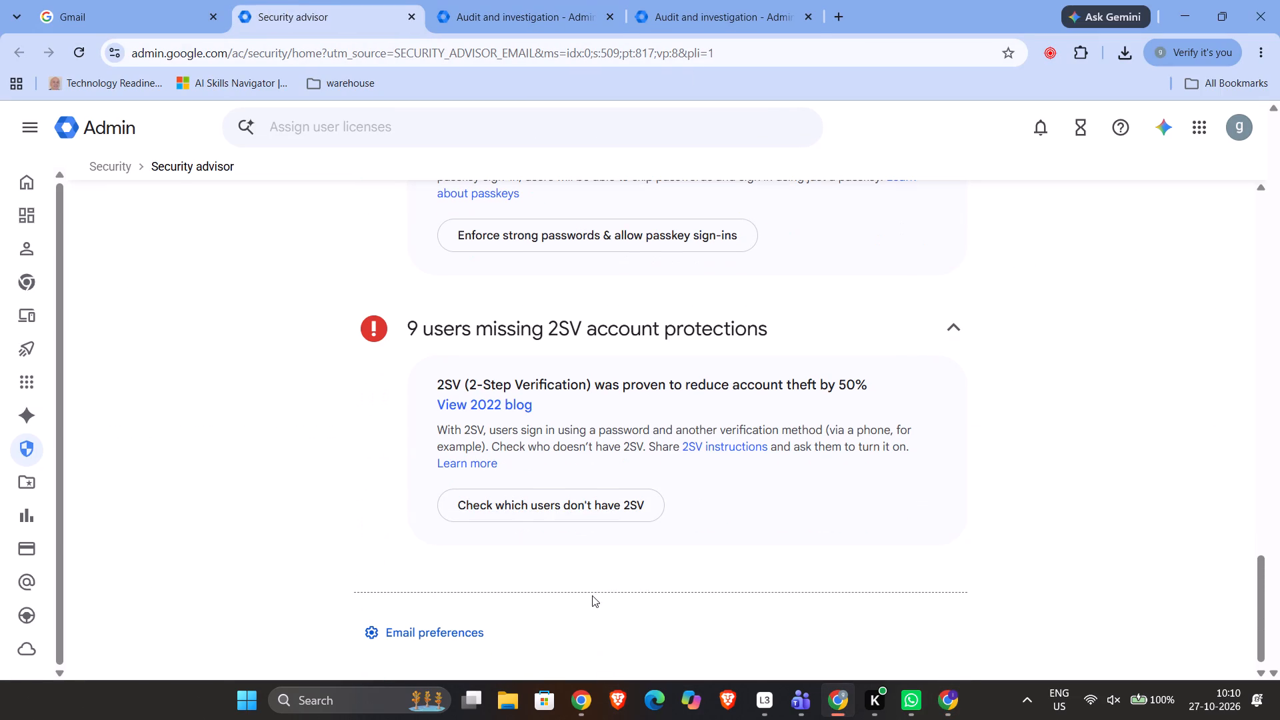
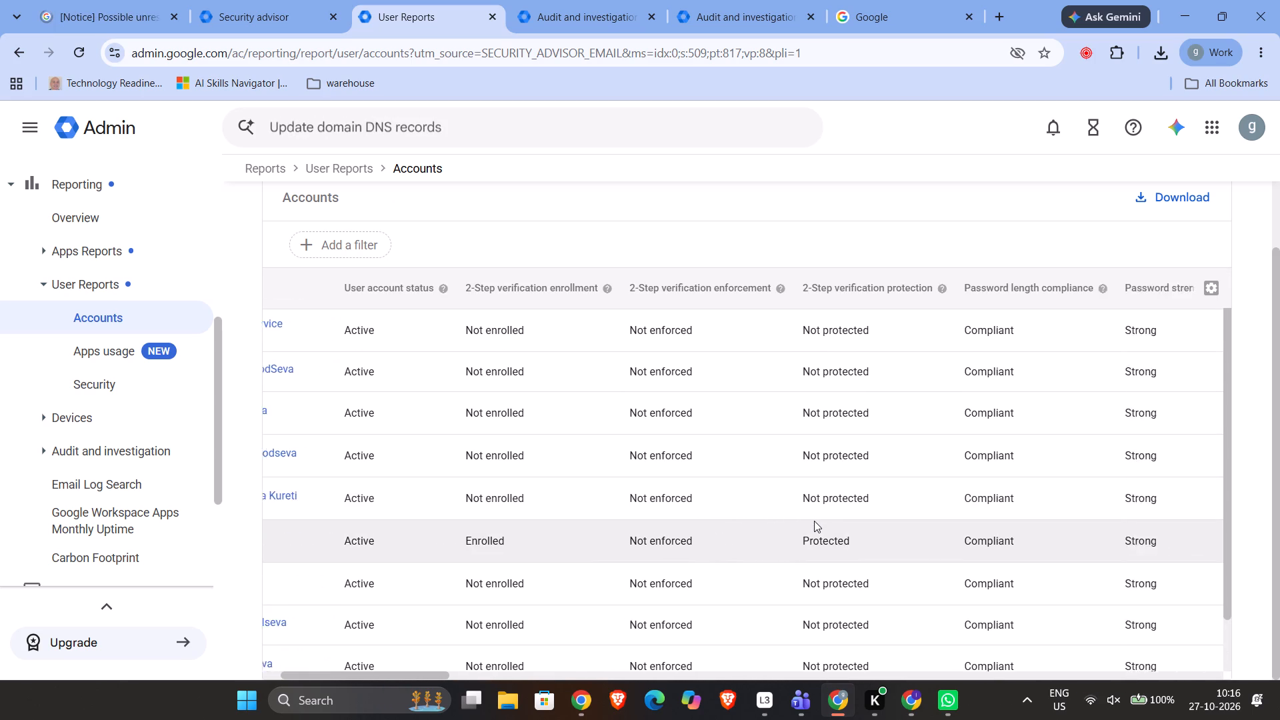
Examine the 2-Step Verification, password compliance, password strength and less secure apps columns for all users in the Accounts report.
scroll(814, 521, "left", 4)
scroll(814, 522, "down", 4)
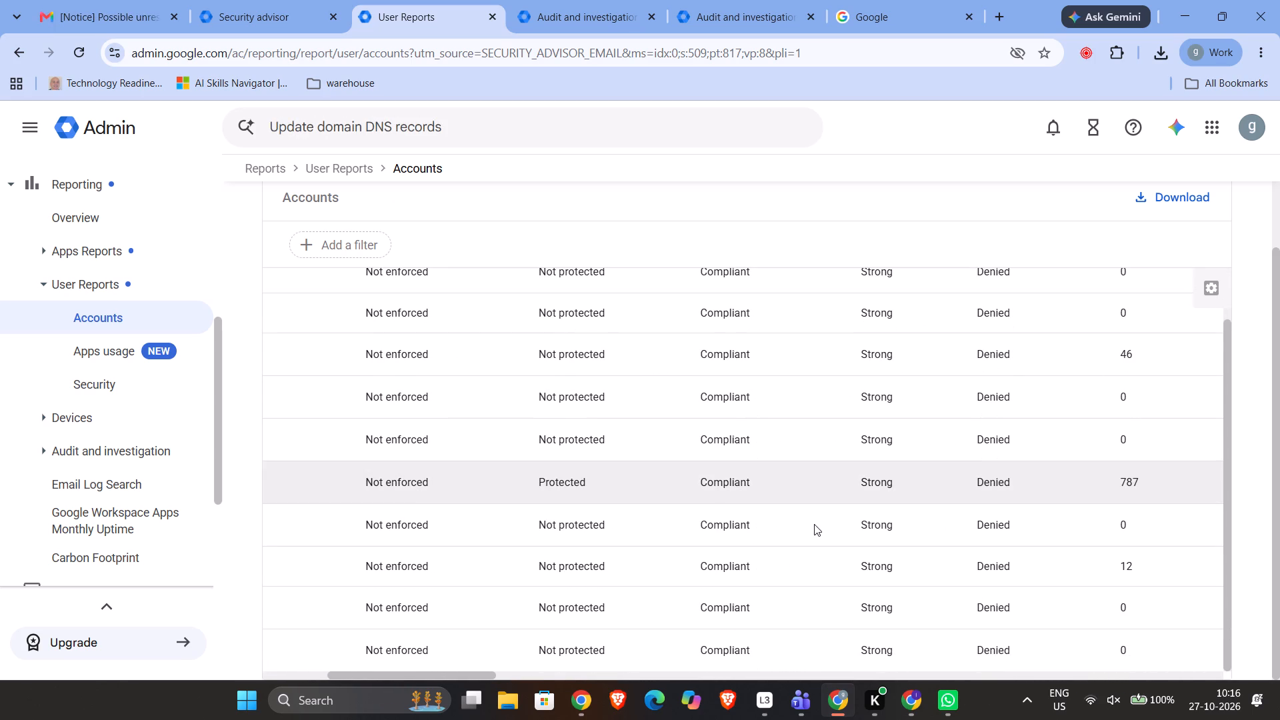
scroll(814, 524, "down", 2)
scroll(814, 525, "up", 2)
scroll(814, 526, "down", 2)
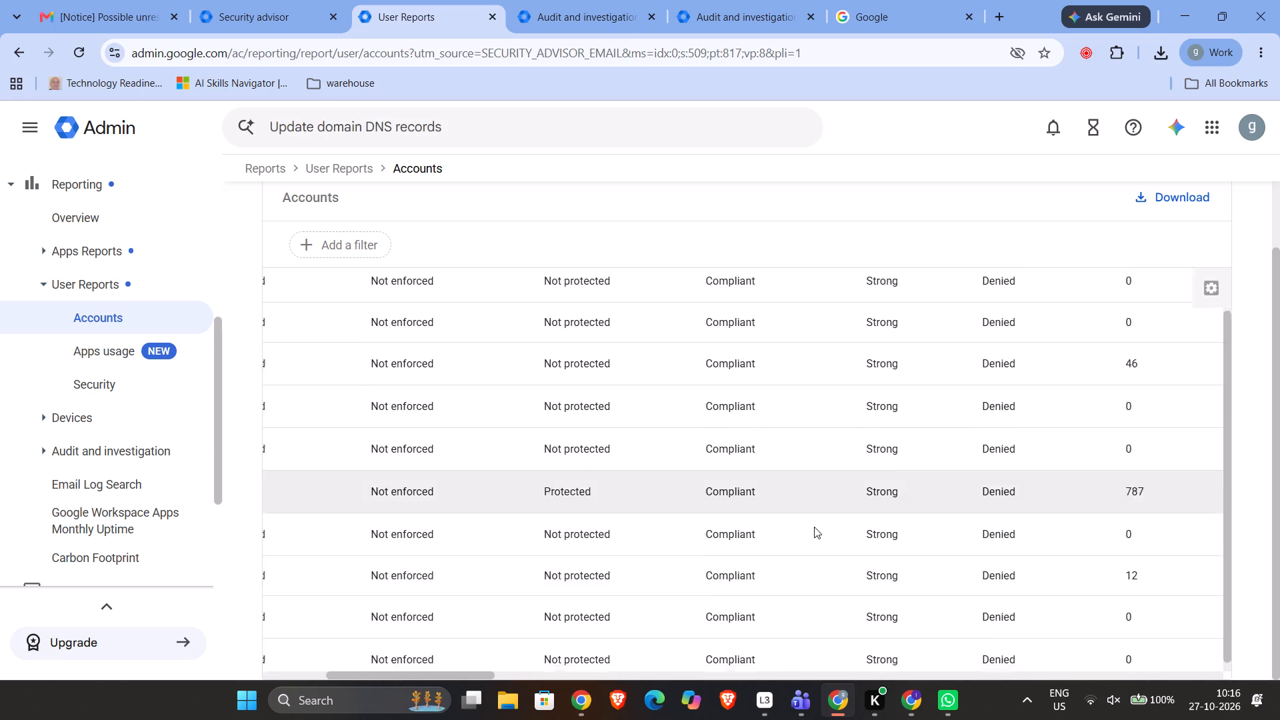
scroll(814, 527, "down", 3)
scroll(814, 527, "left", 4)
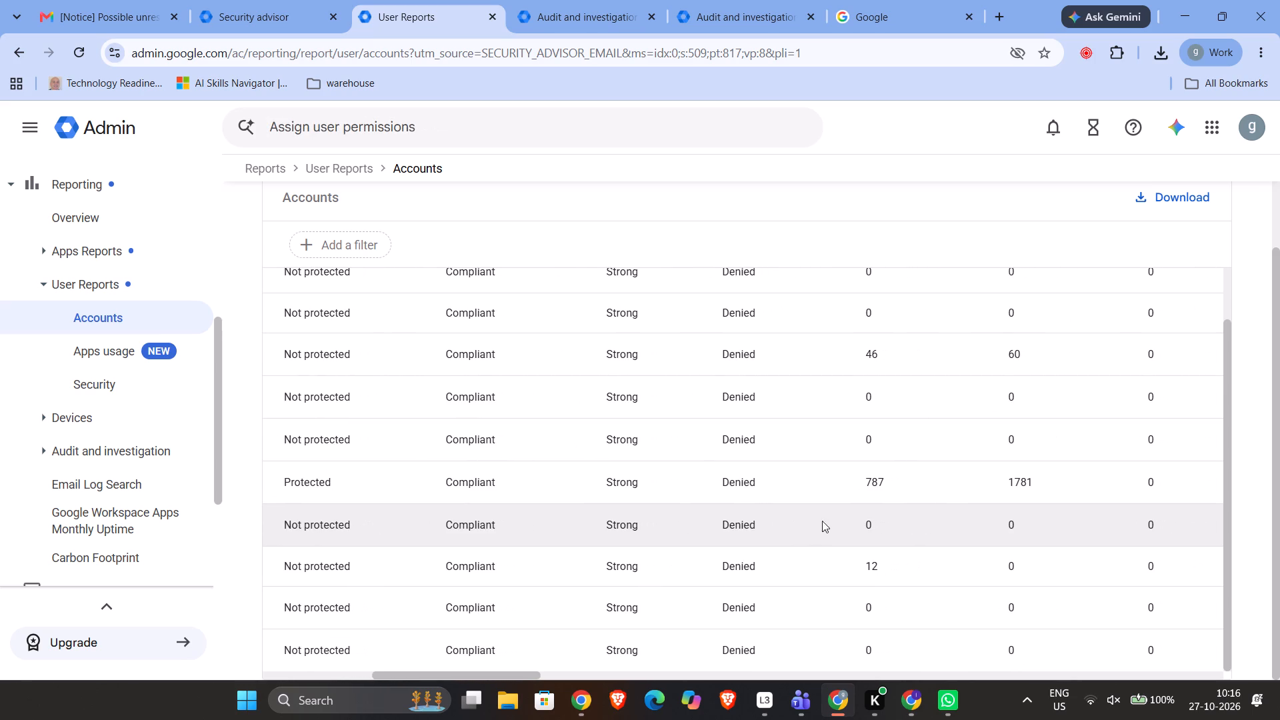
scroll(828, 503, "right", 11)
scroll(824, 503, "left", 2)
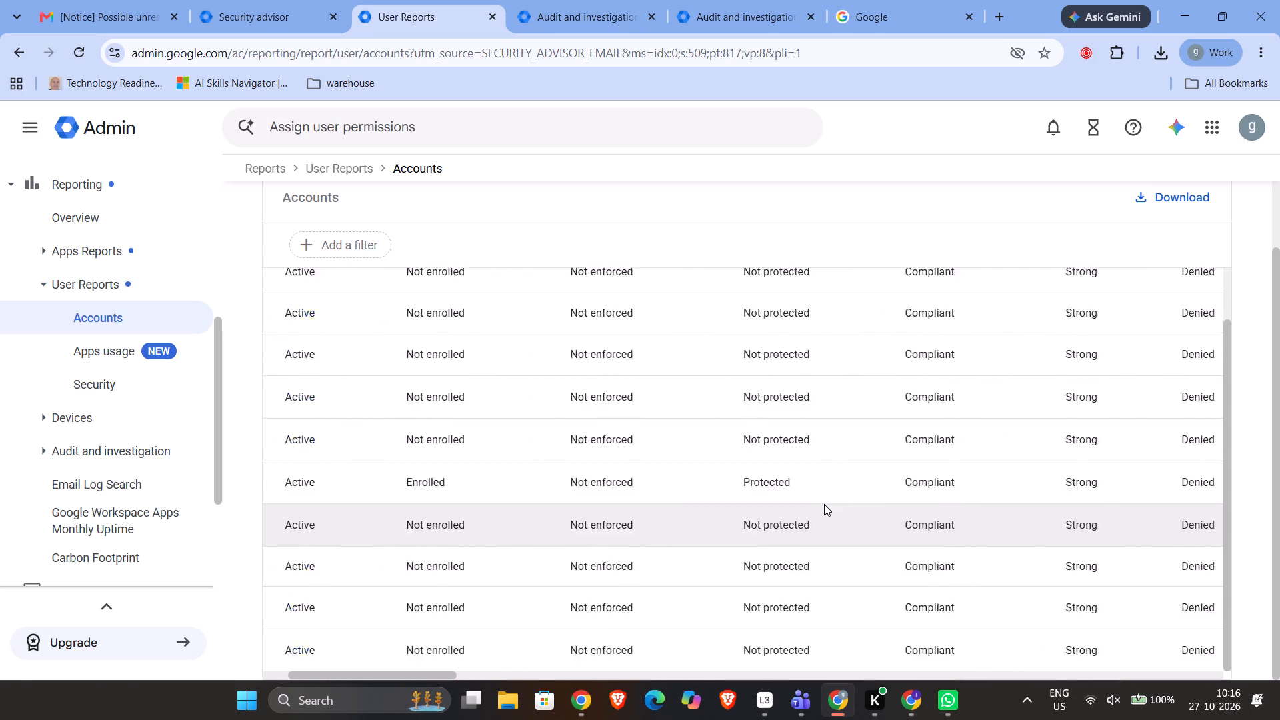
scroll(914, 500, "up", 1)
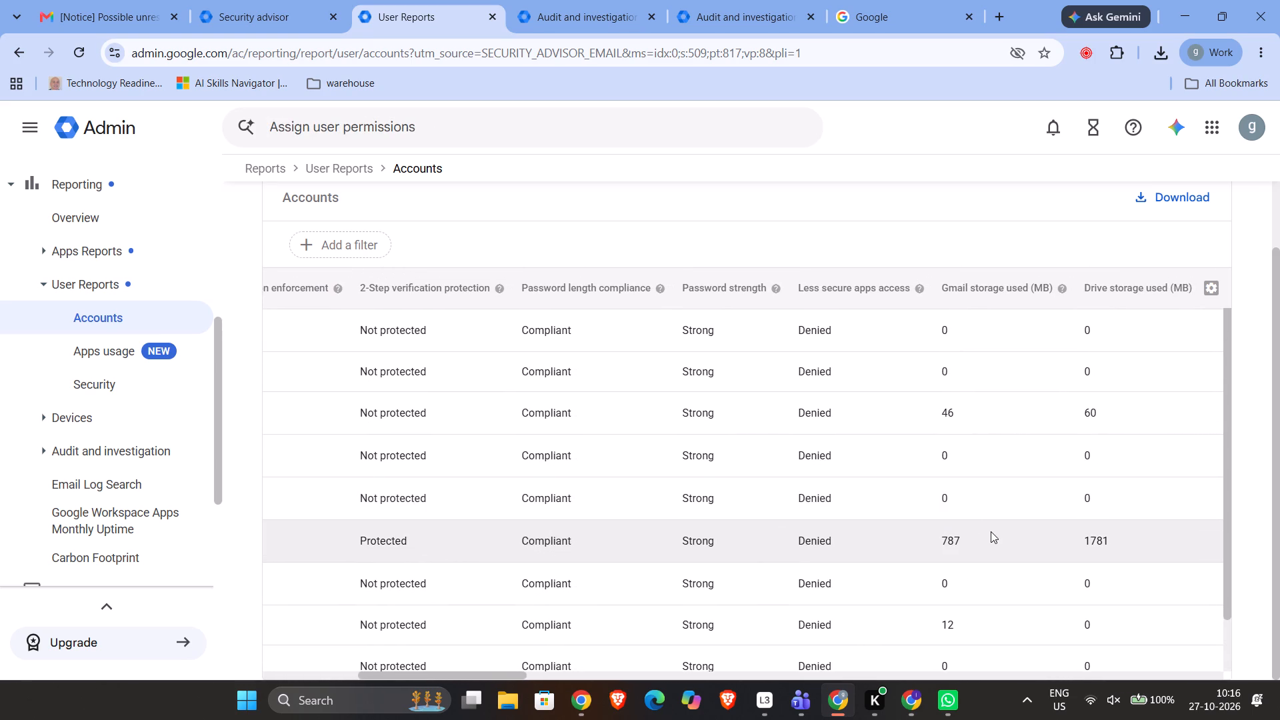
Review the storage, email and Gmail usage columns through to the goodseva account's Drive last active time.
scroll(991, 531, "up", 1)
scroll(996, 539, "left", 1)
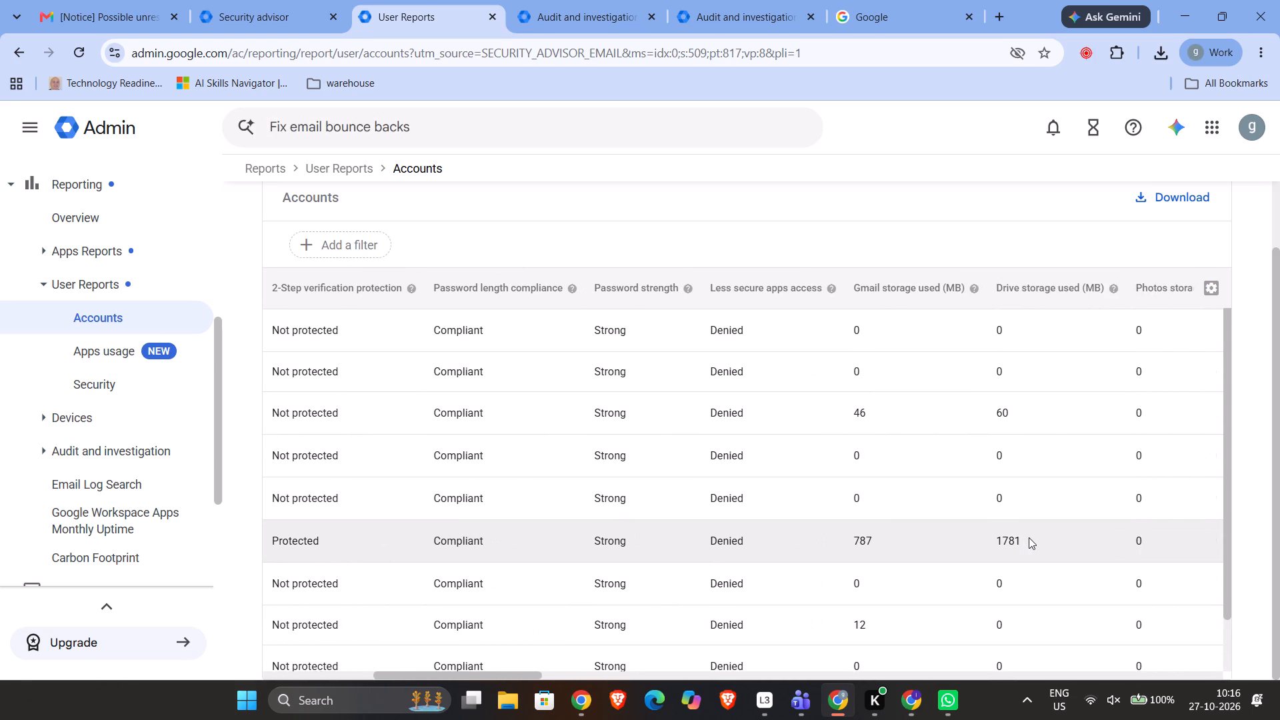
scroll(1029, 537, "left", 4)
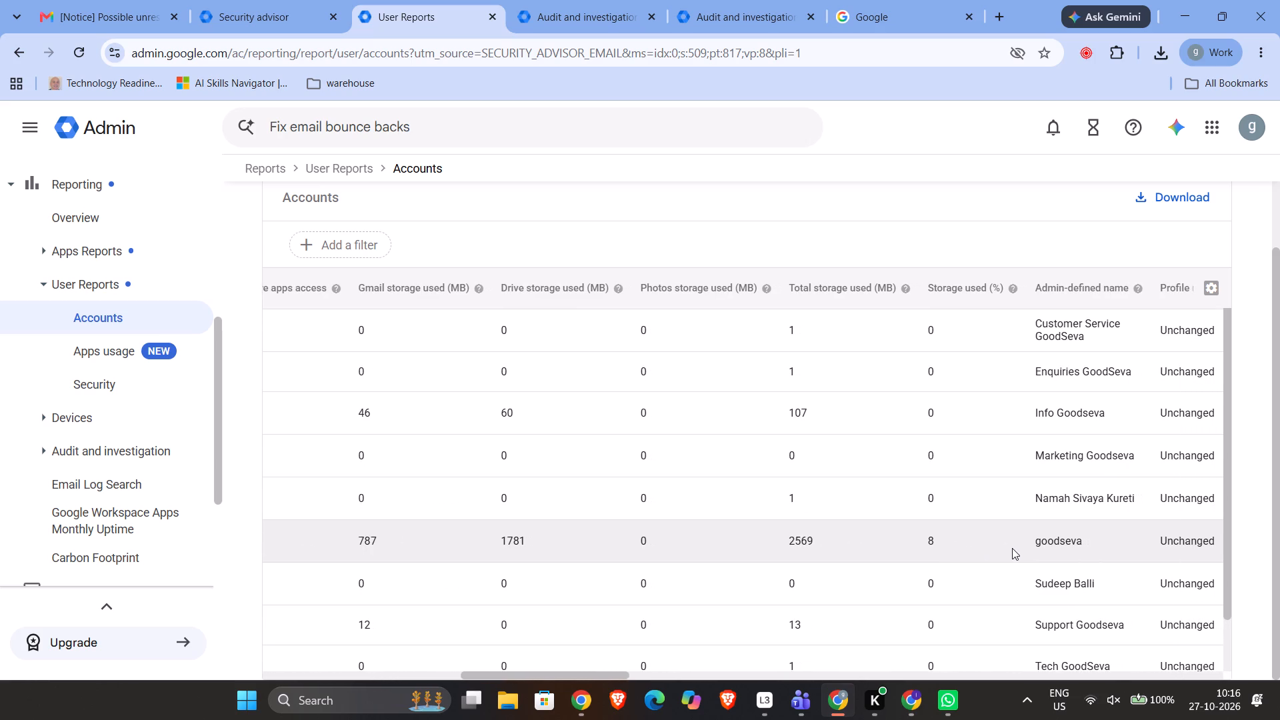
scroll(1012, 548, "left", 4)
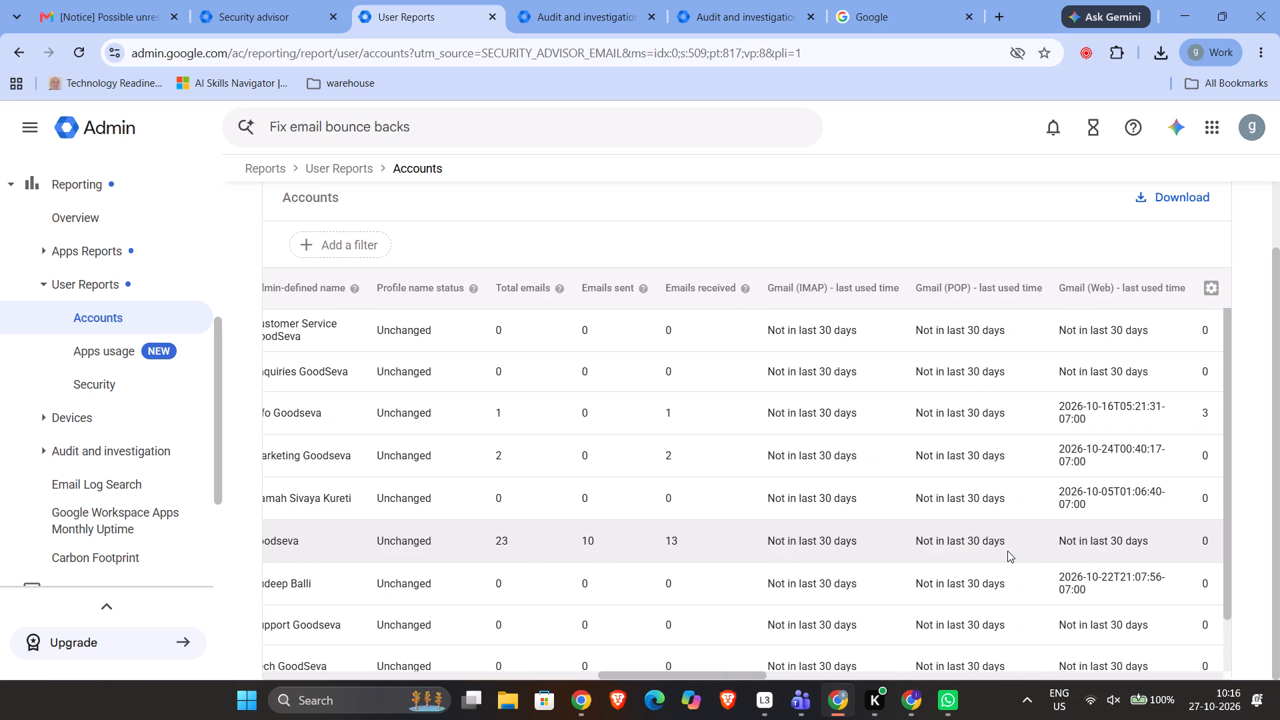
scroll(1007, 551, "left", 5)
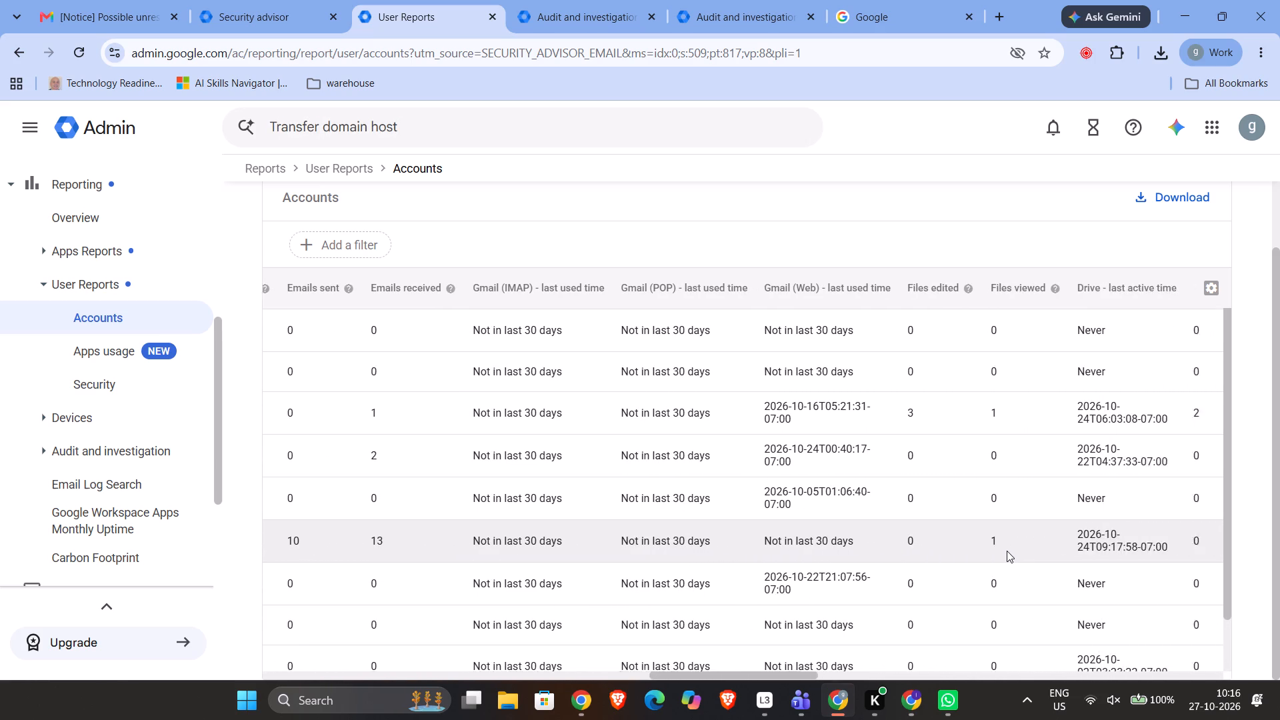
scroll(1007, 551, "left", 1)
left_click_drag(995, 531, 1063, 541)
left_click_drag(1063, 541, 1095, 544)
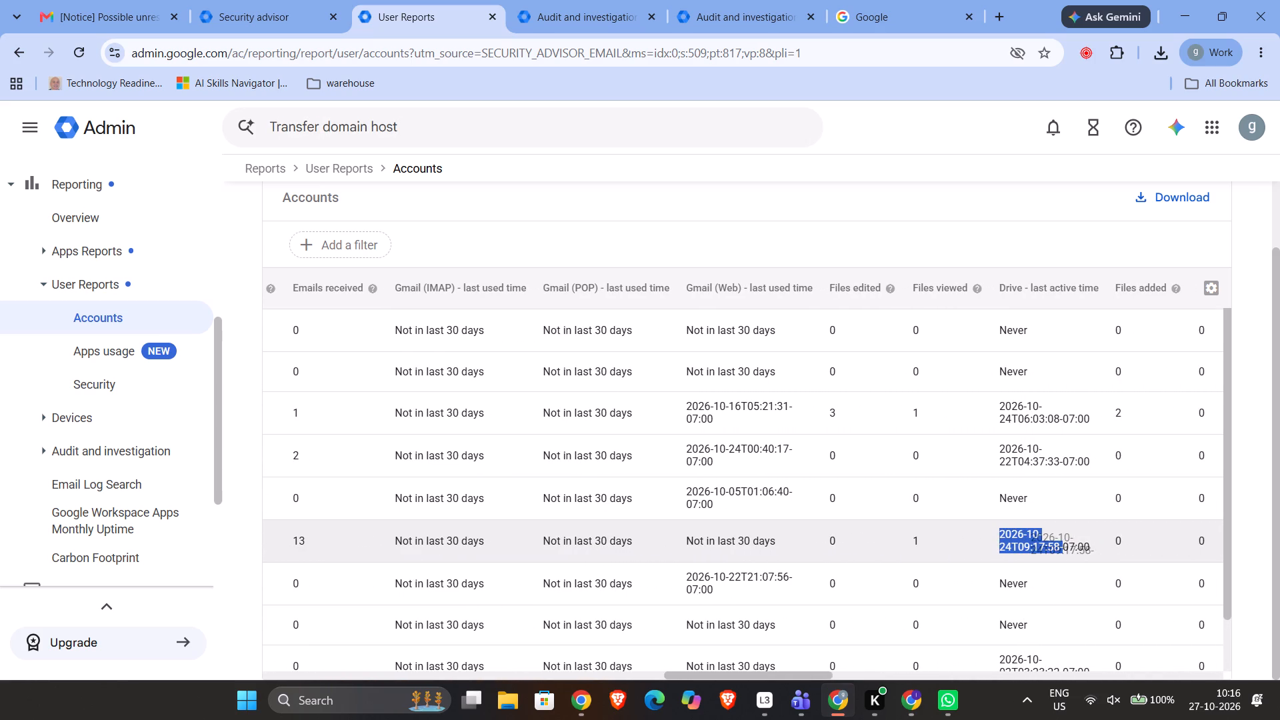
Check the files-added and file-sharing columns of the Accounts report, including Anyone with link and Outside domain, and return to the Gmail usage columns.
scroll(1084, 549, "left", 12)
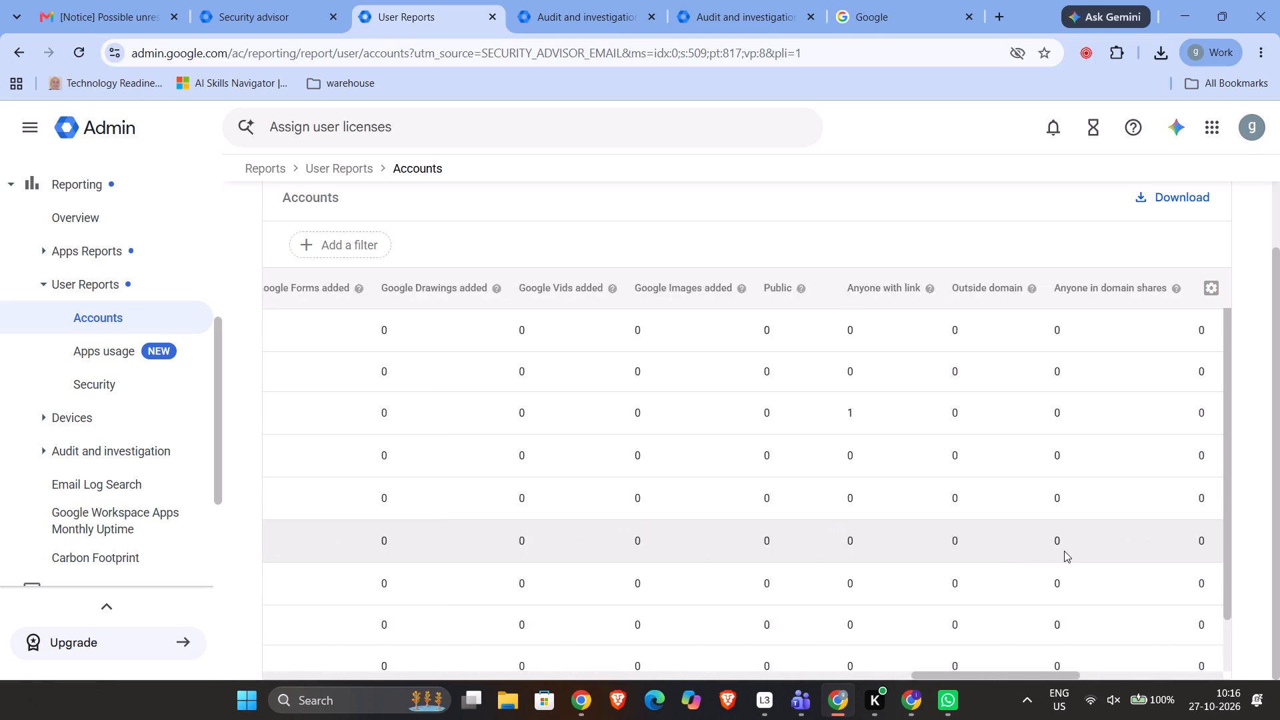
scroll(1064, 551, "left", 6)
scroll(1059, 552, "right", 14)
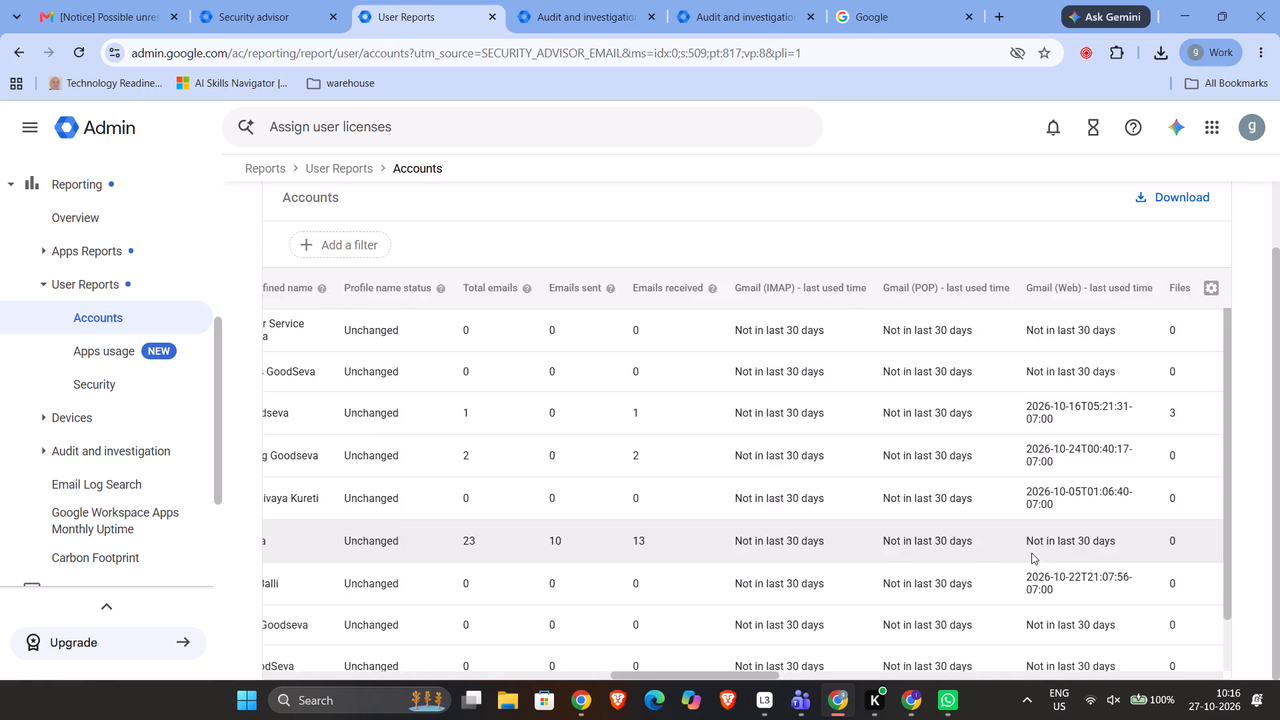
scroll(543, 417, "right", 7)
Recheck the 2-Step Verification enrollment, enforcement and protection status of each user in the Accounts report.
scroll(505, 425, "down", 4)
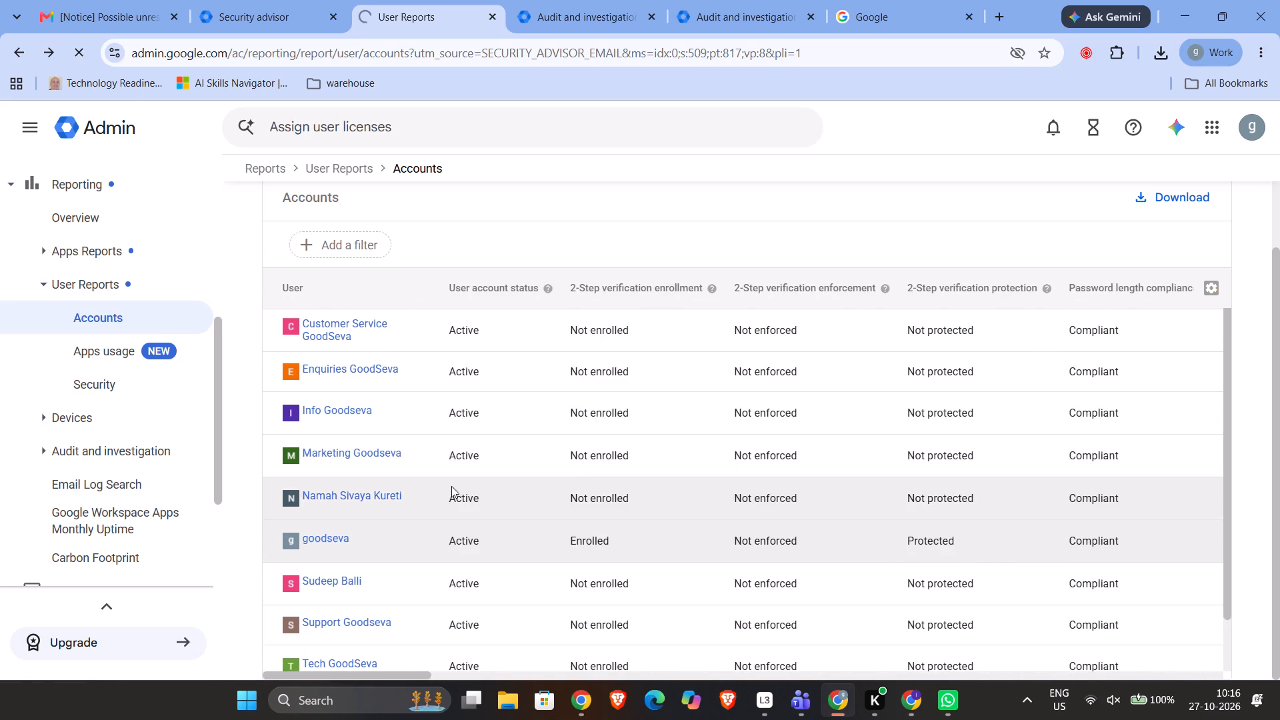
scroll(432, 523, "down", 9)
scroll(359, 377, "up", 4)
scroll(420, 288, "down", 6)
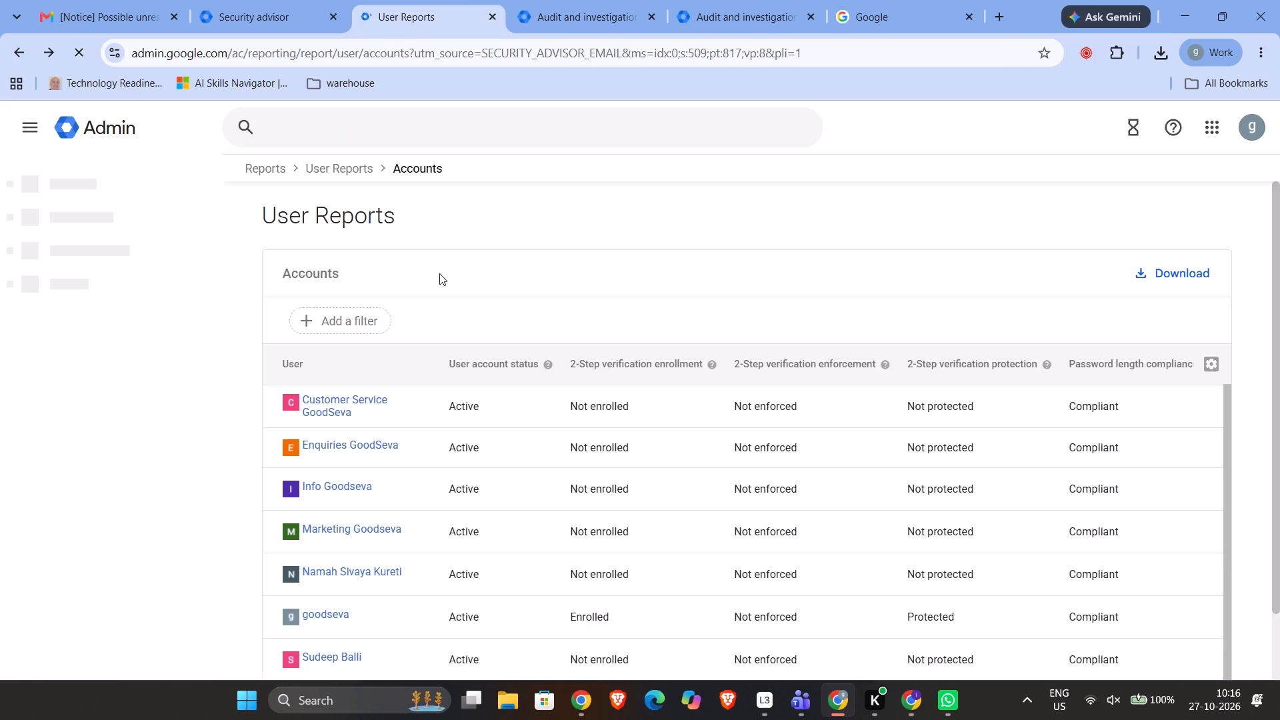
scroll(374, 419, "down", 4)
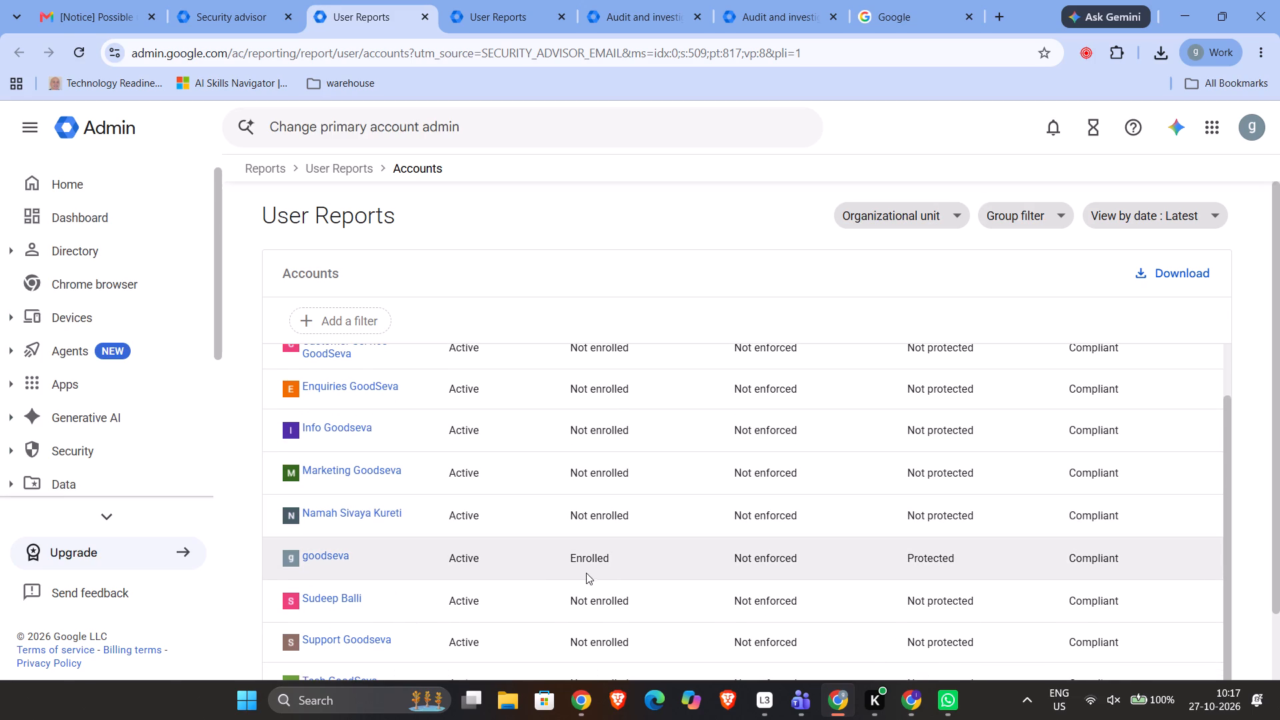
Review each user's account status and 2-Step Verification enrollment, enforcement and protection in the Accounts user report.
scroll(585, 568, "down", 3)
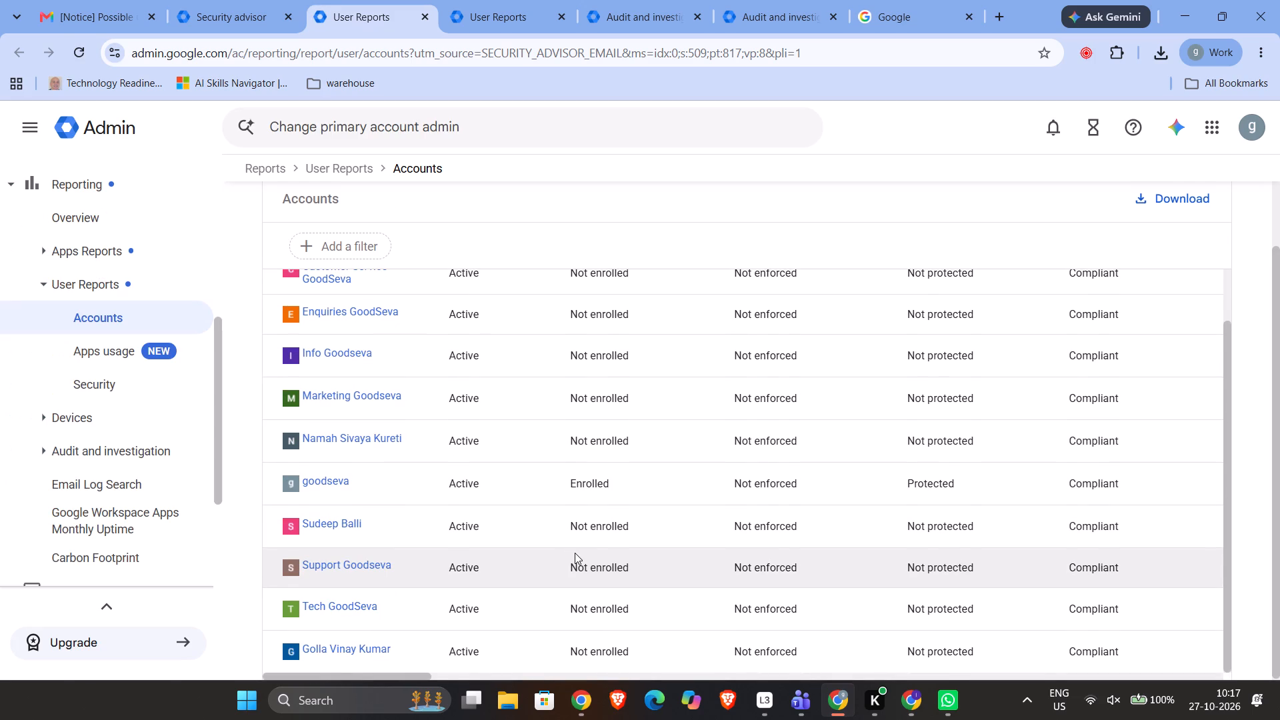
scroll(583, 549, "down", 4)
scroll(542, 603, "down", 3)
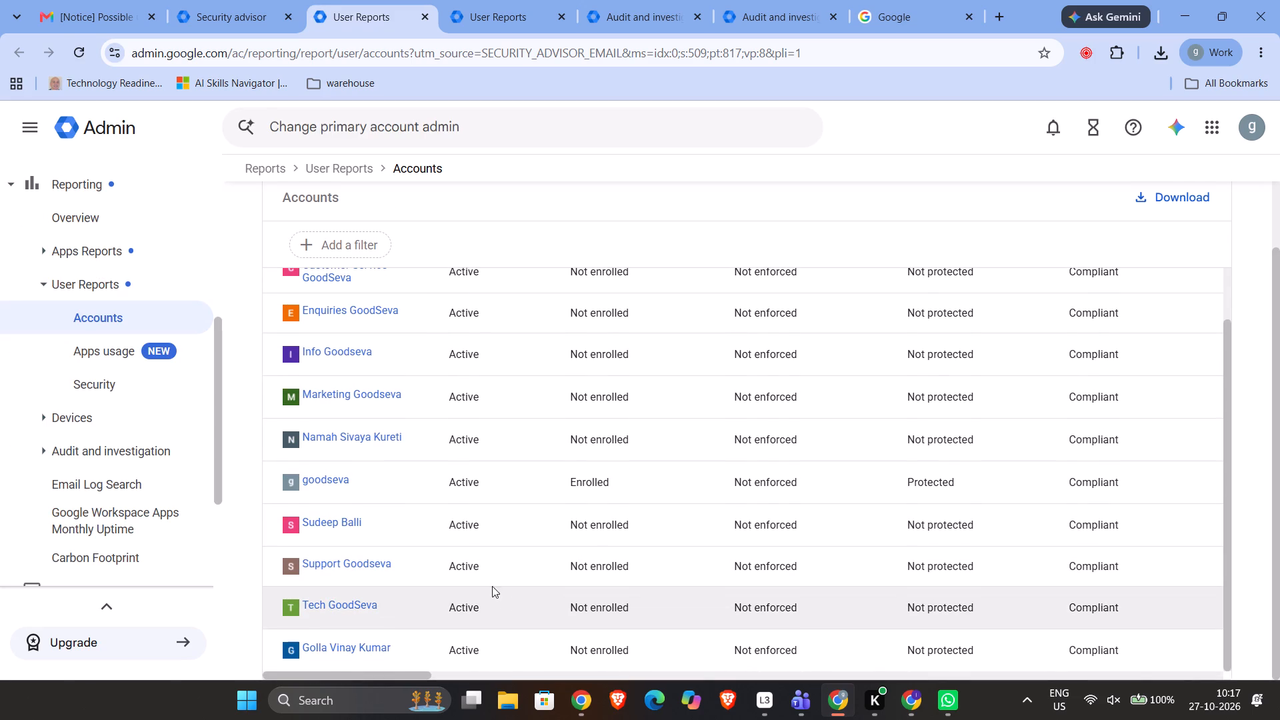
scroll(547, 598, "down", 1)
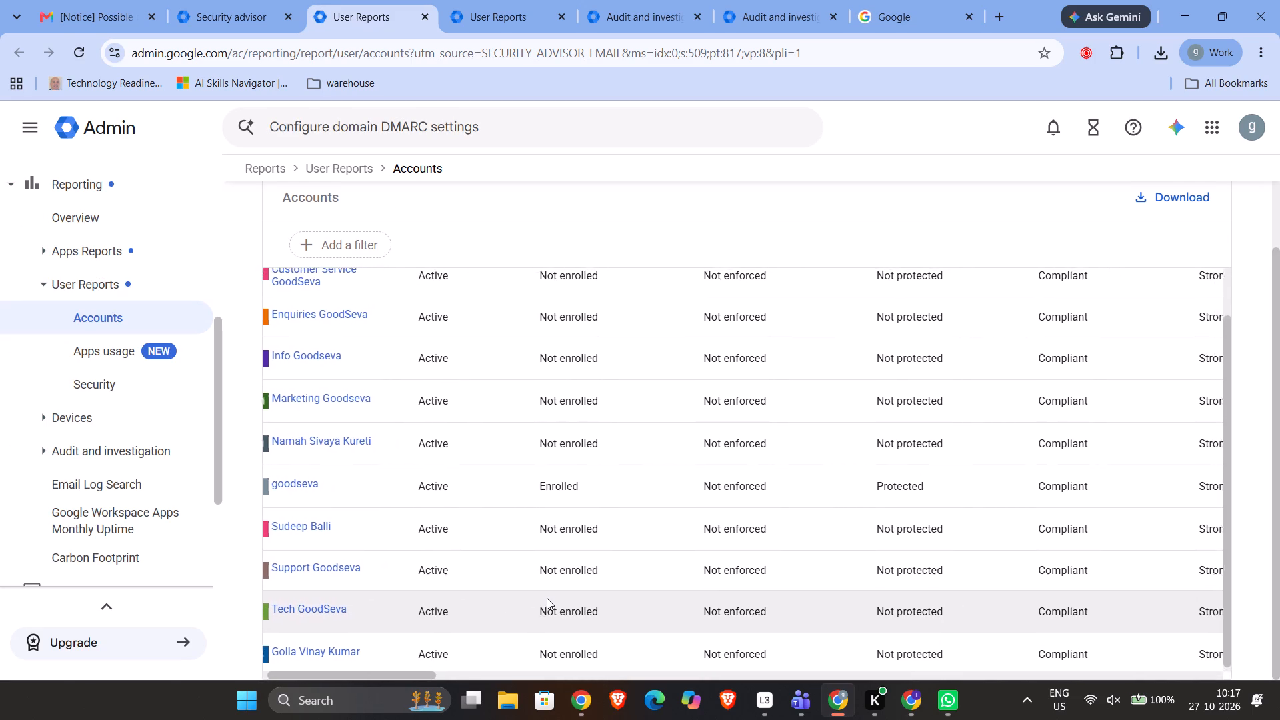
scroll(547, 598, "down", 1)
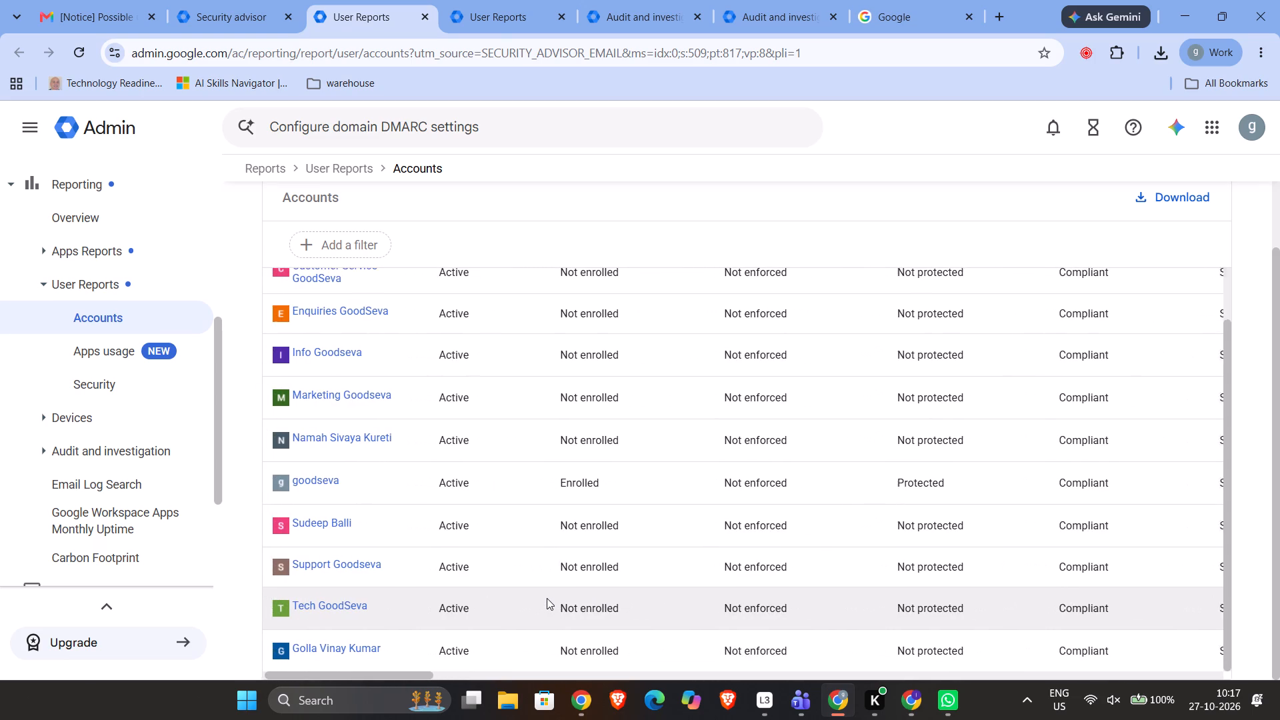
scroll(547, 598, "down", 1)
scroll(547, 598, "right", 2)
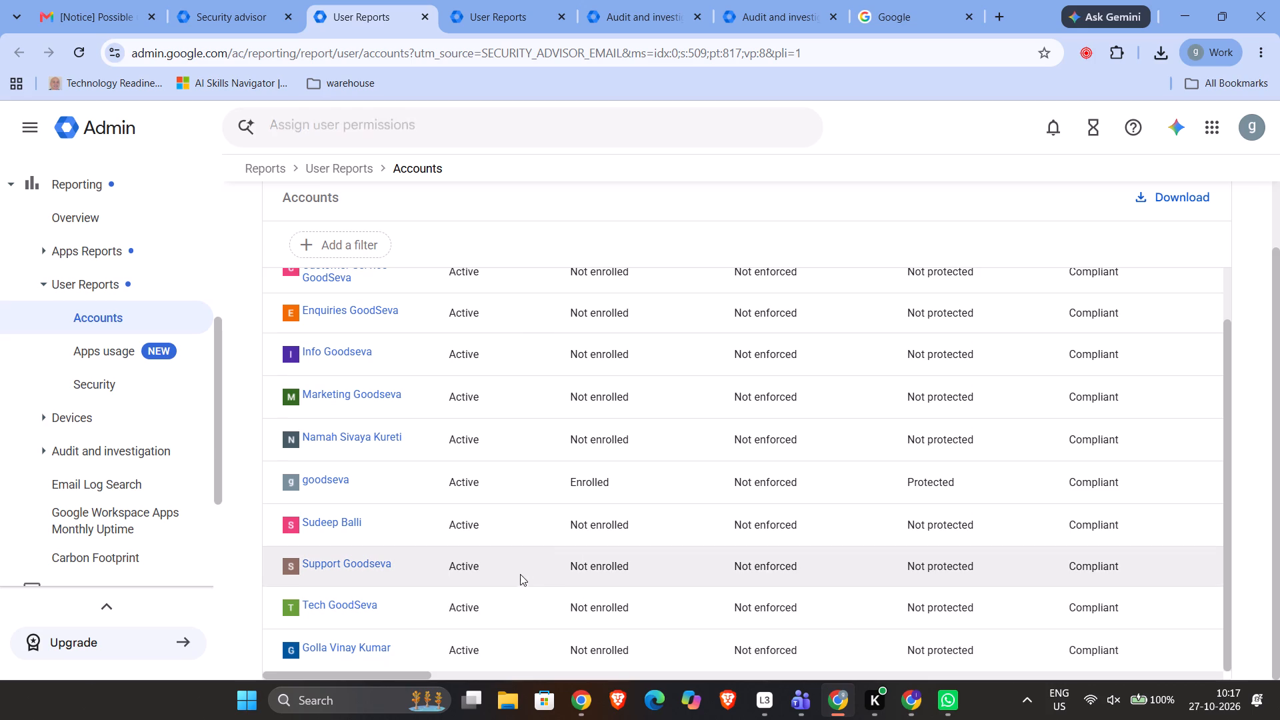
scroll(548, 557, "up", 2)
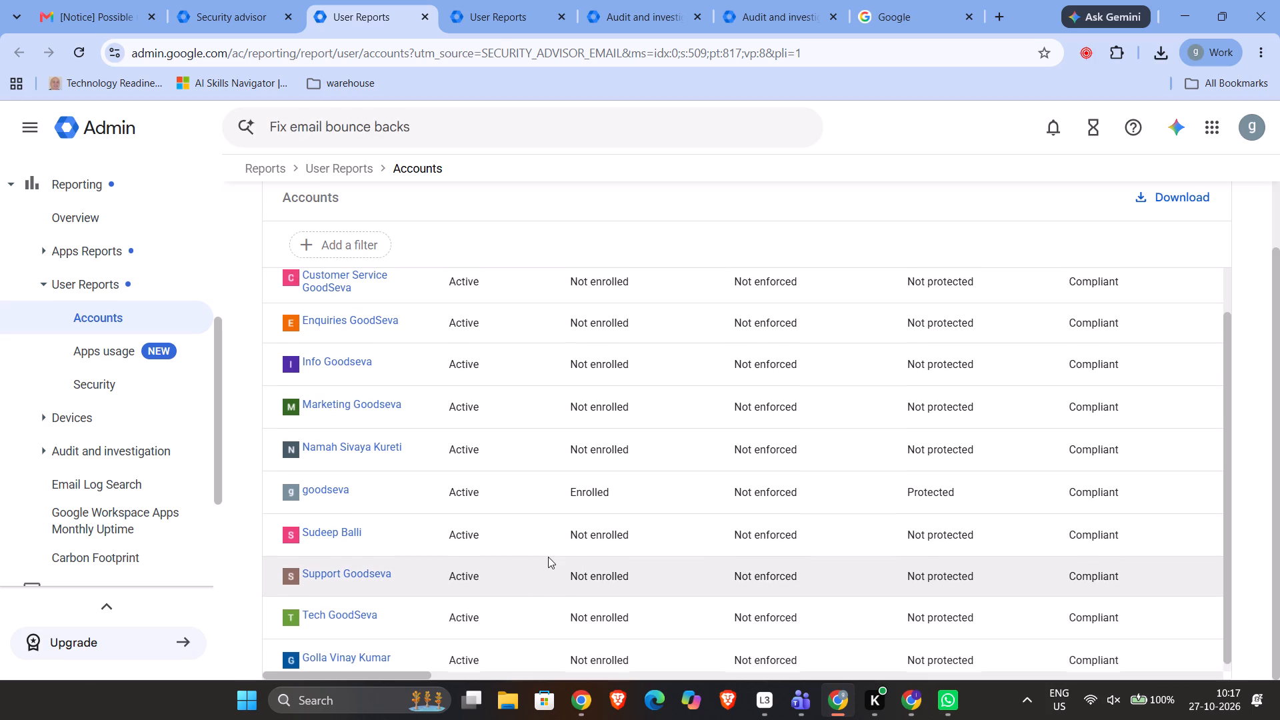
scroll(548, 557, "up", 3)
scroll(548, 557, "down", 5)
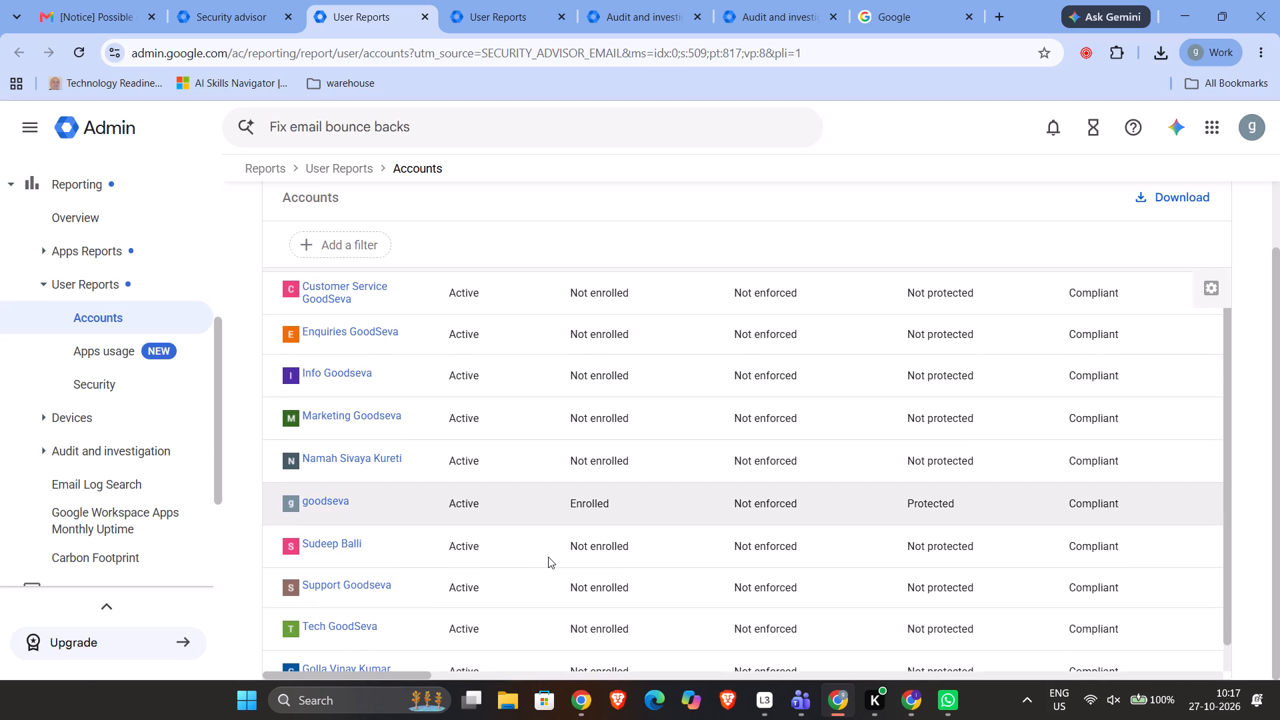
scroll(548, 557, "up", 1)
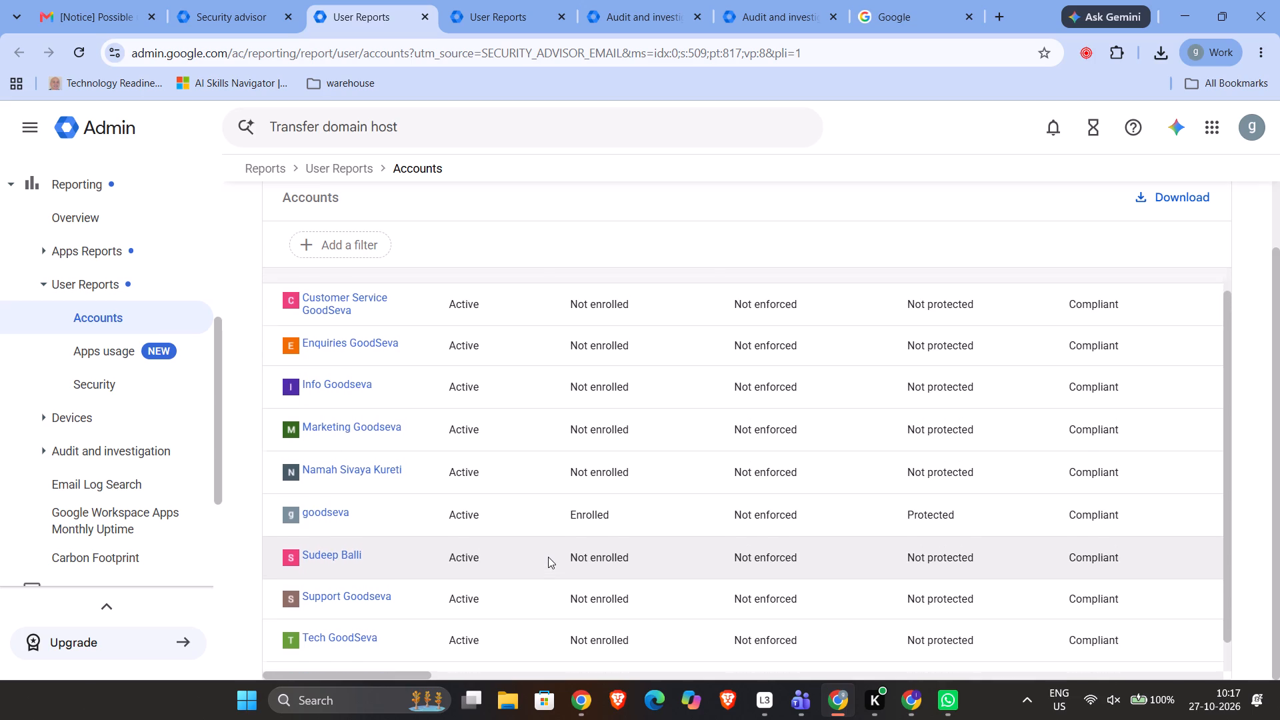
scroll(548, 557, "up", 1)
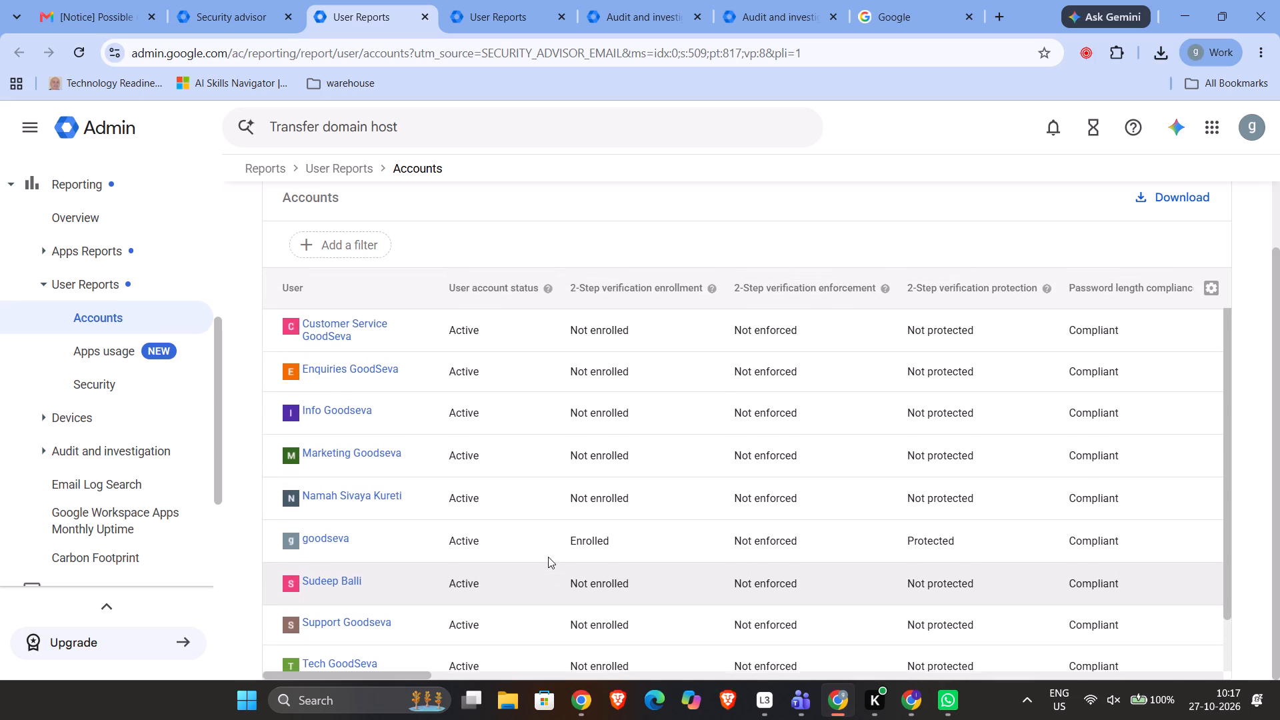
scroll(548, 557, "up", 1)
scroll(548, 557, "down", 1)
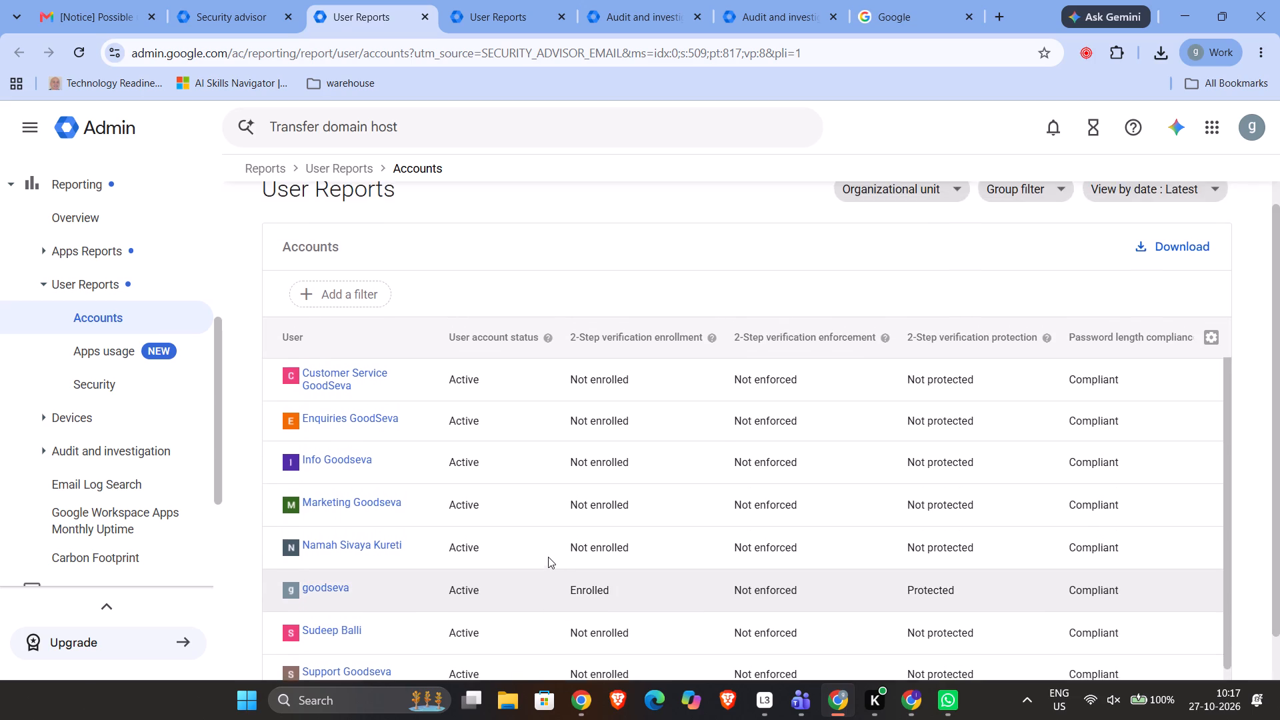
scroll(548, 557, "down", 1)
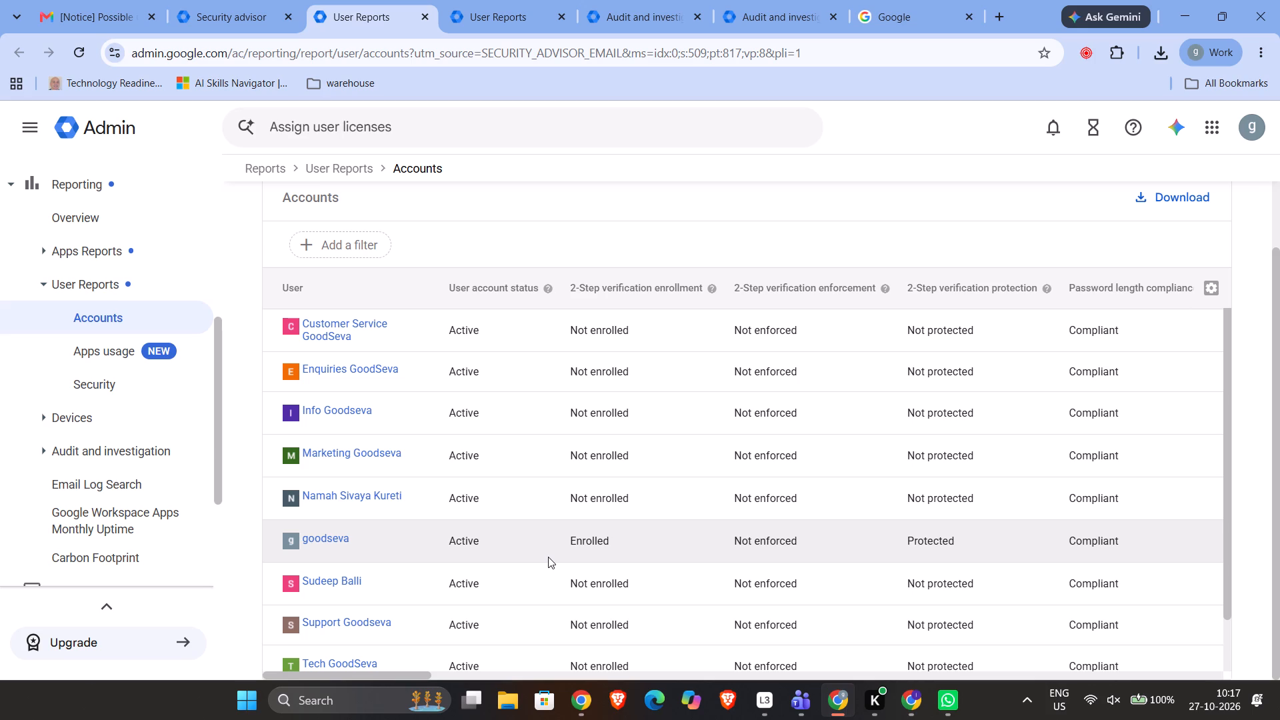
scroll(512, 523, "down", 1)
scroll(546, 477, "down", 4)
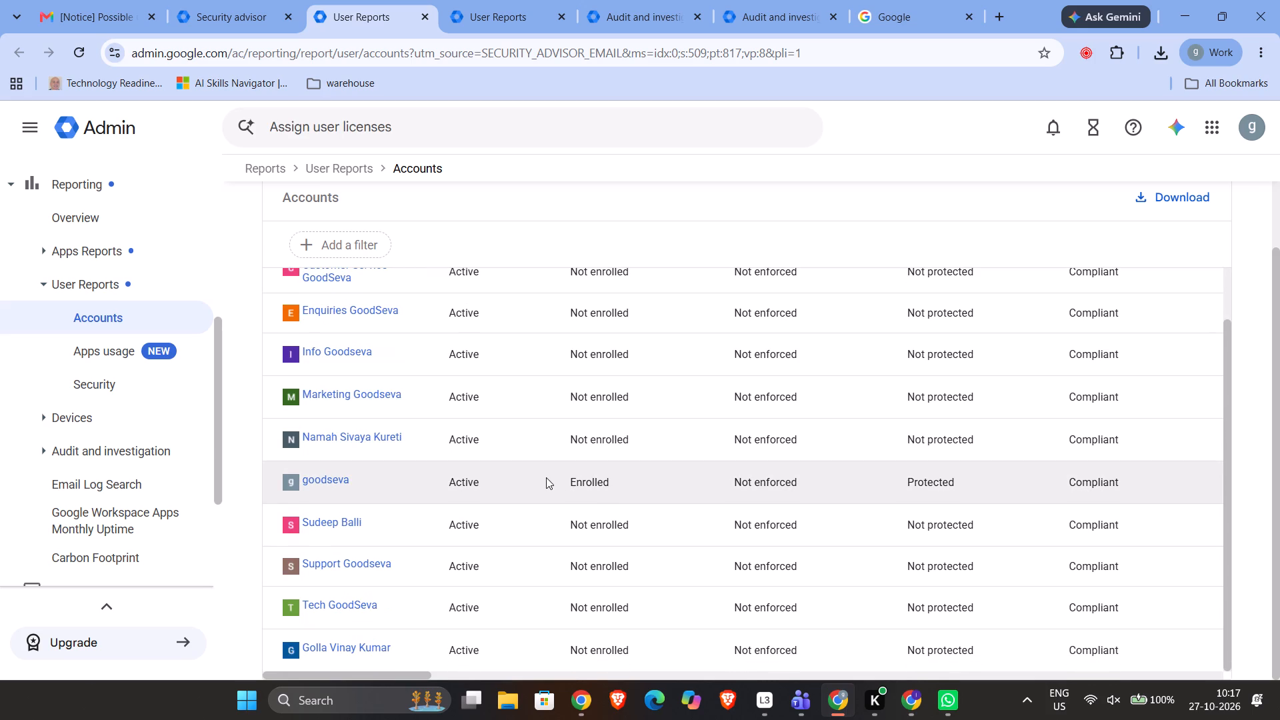
scroll(546, 477, "down", 7)
scroll(534, 367, "up", 1)
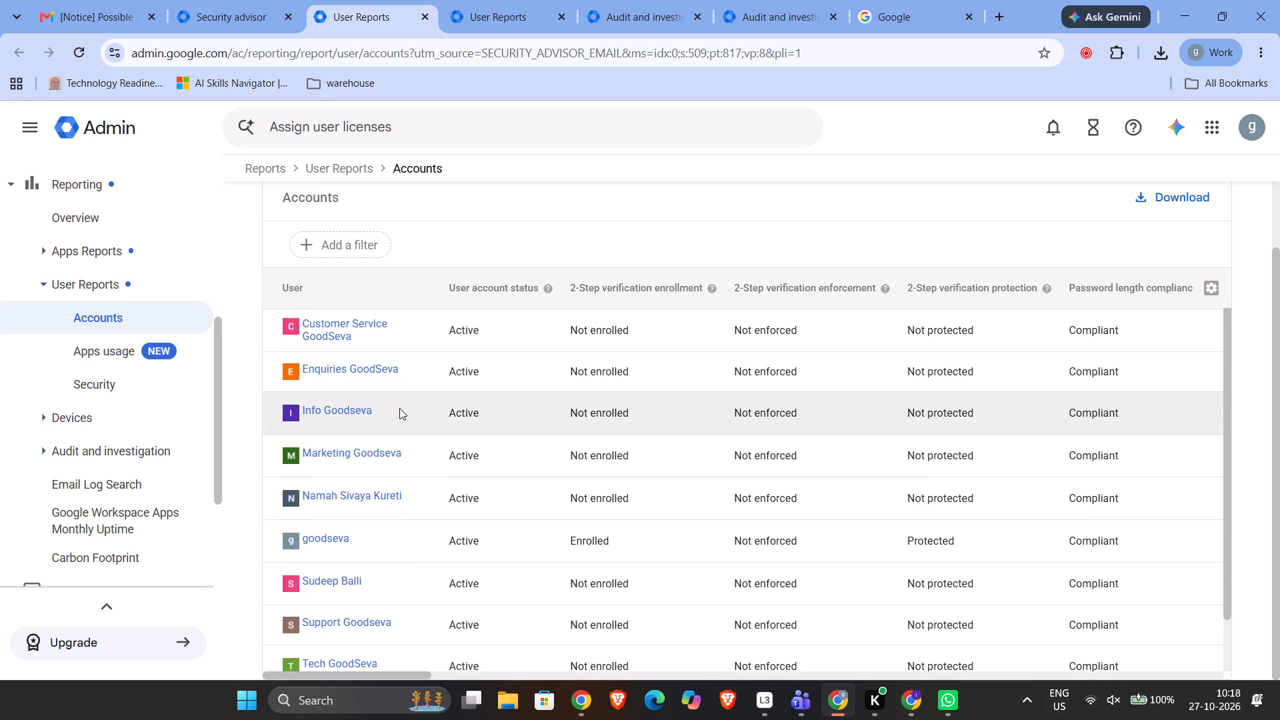
scroll(393, 407, "left", 1)
scroll(609, 507, "down", 7)
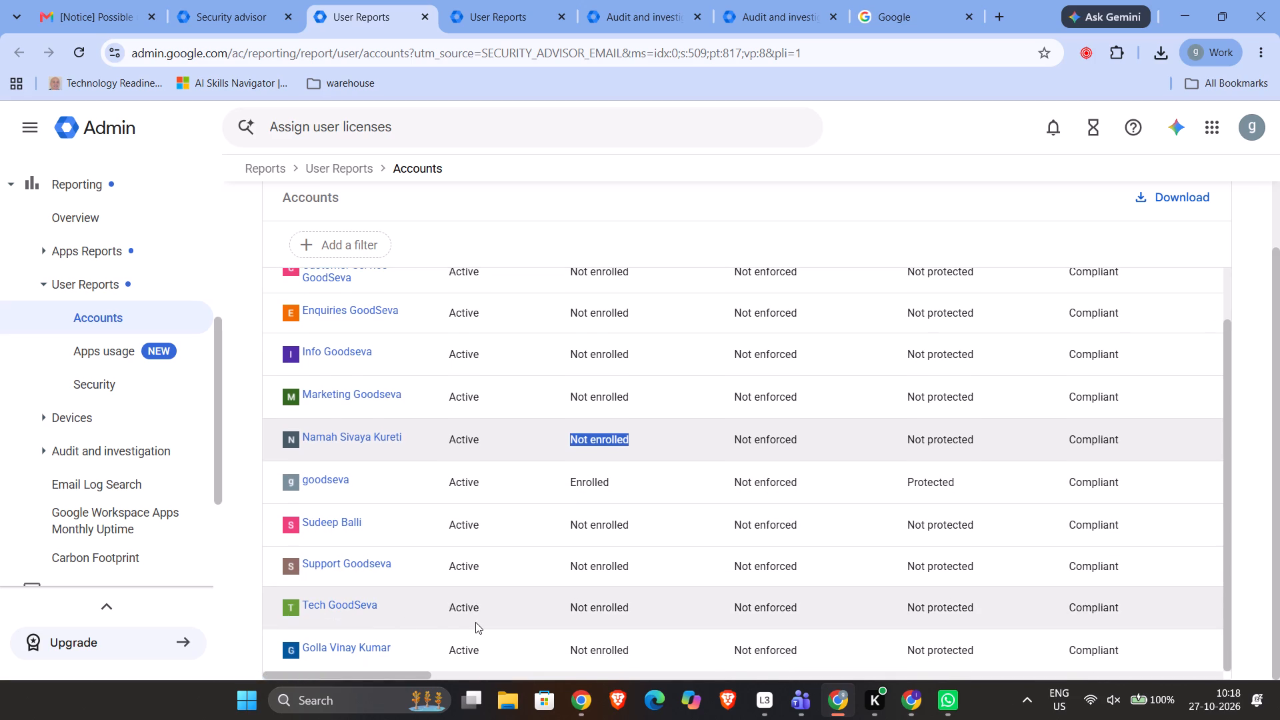
Check the users' 2-Step Verification enrollment, enforcement and protection statuses in the Accounts user report.
scroll(475, 622, "down", 7)
scroll(455, 607, "up", 7)
left_click_drag(285, 215, 359, 207)
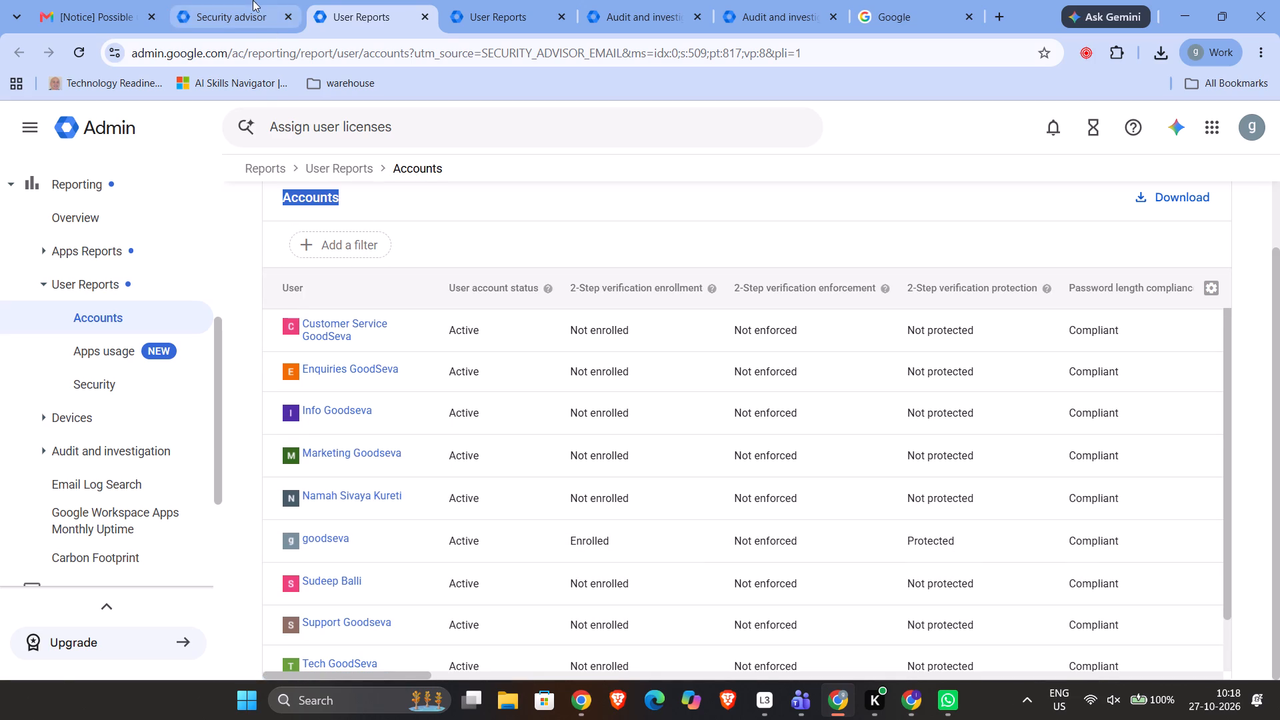
Return to the Security advisor page and reread the guidance on suspicious sign-ins and users missing 2SV account protections.
left_click(253, 0)
scroll(614, 432, "down", 1)
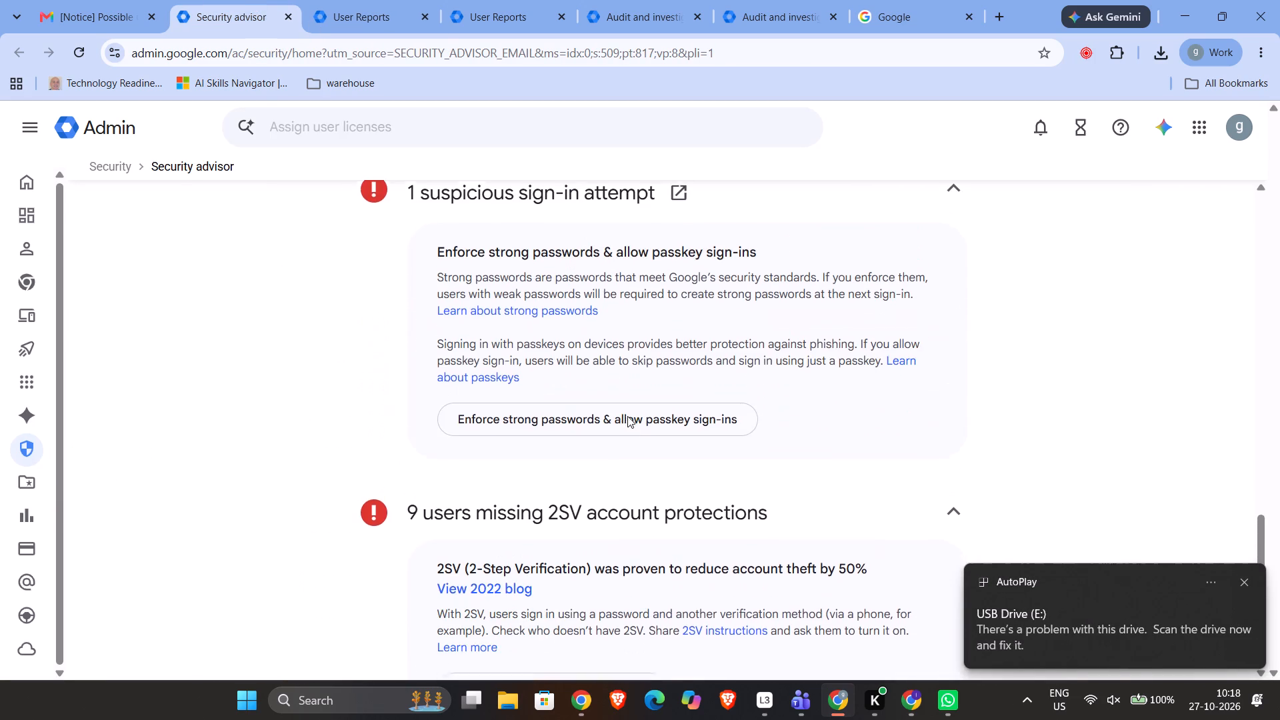
scroll(627, 416, "down", 2)
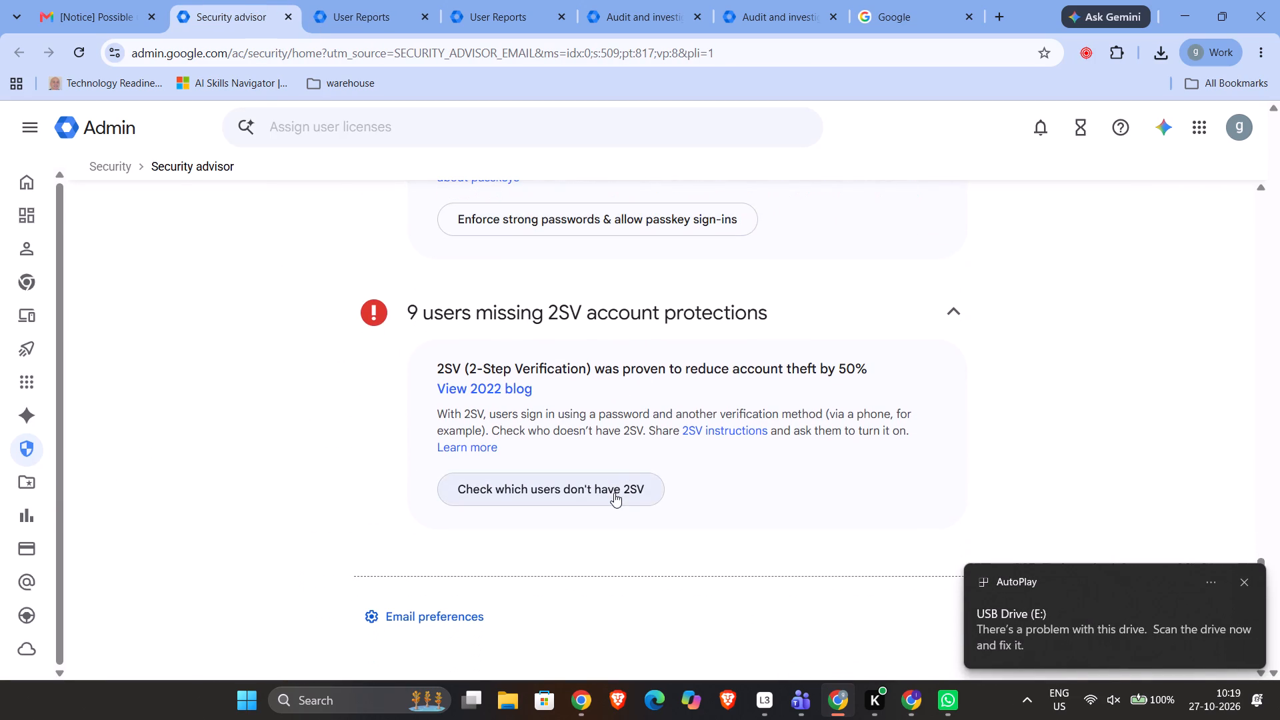
scroll(678, 455, "up", 1)
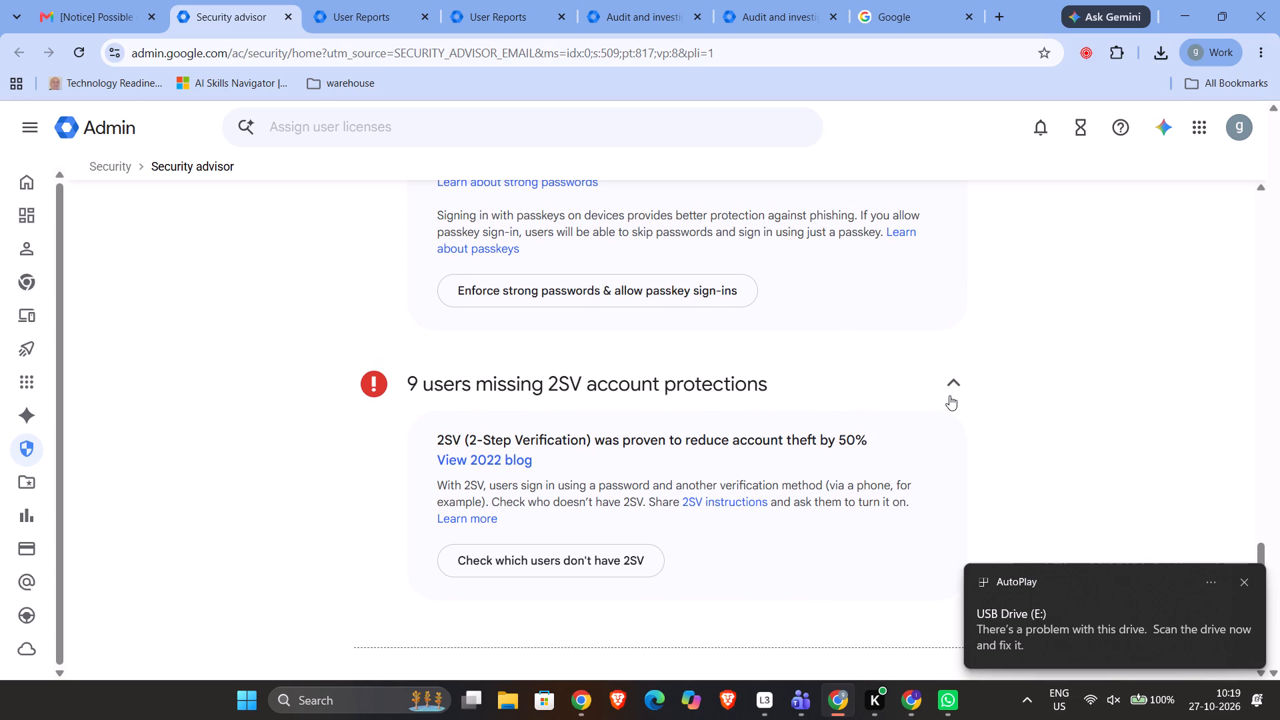
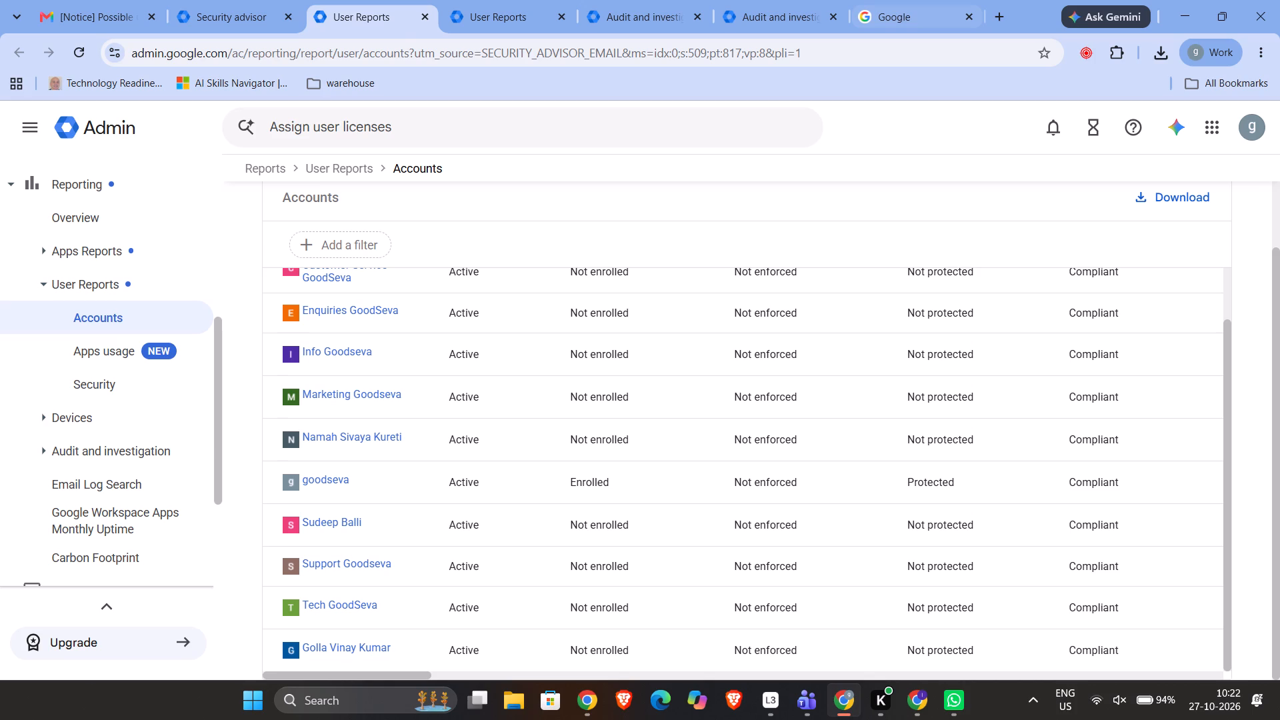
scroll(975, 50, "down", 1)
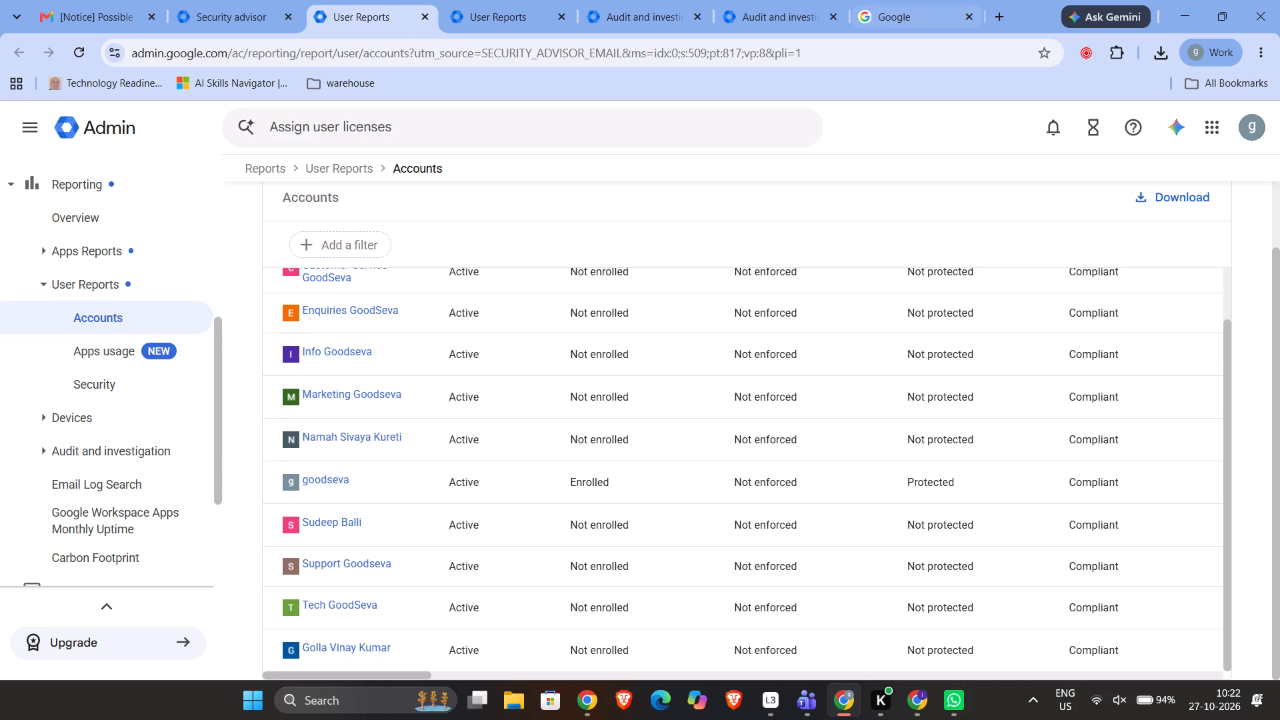